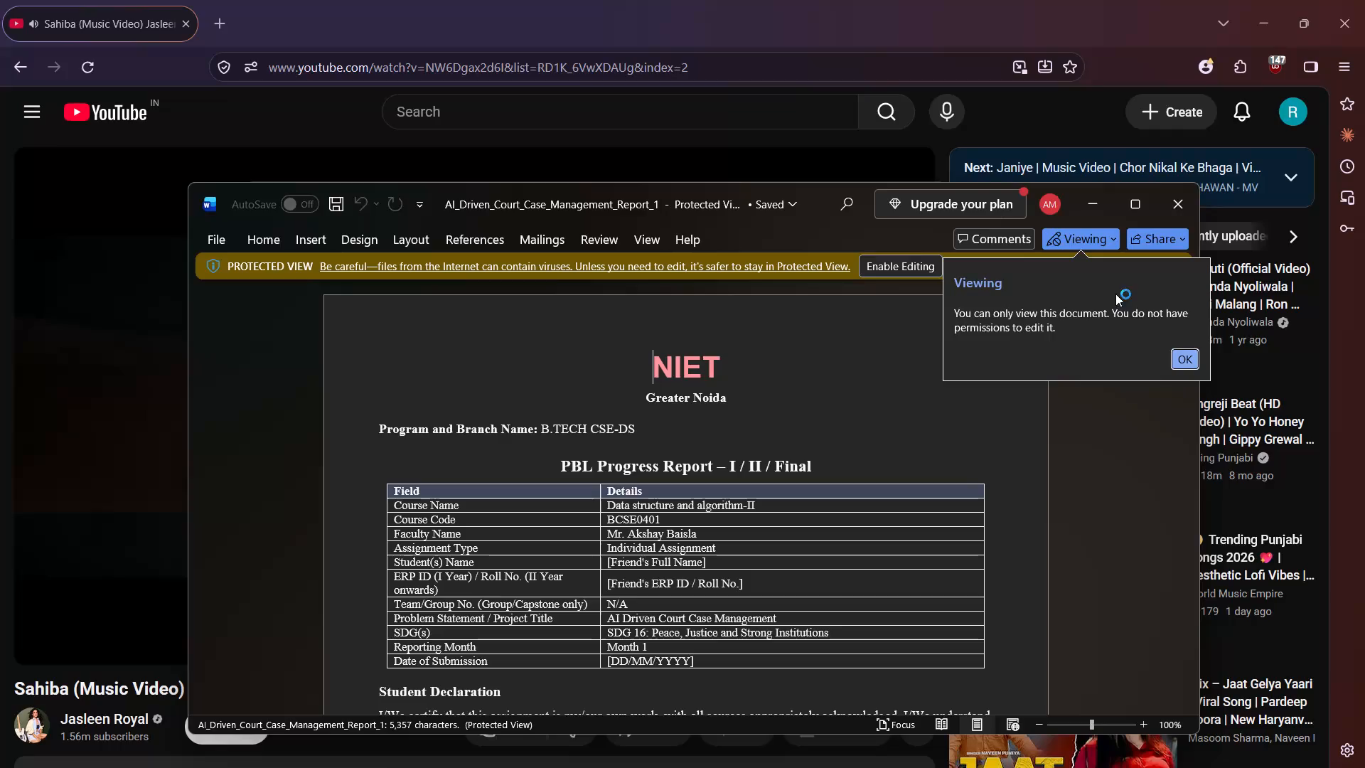
Maximize the AI_Driven_Court_Case_Management_Report_1 document window and enable editing for the protected report.
click(1135, 198)
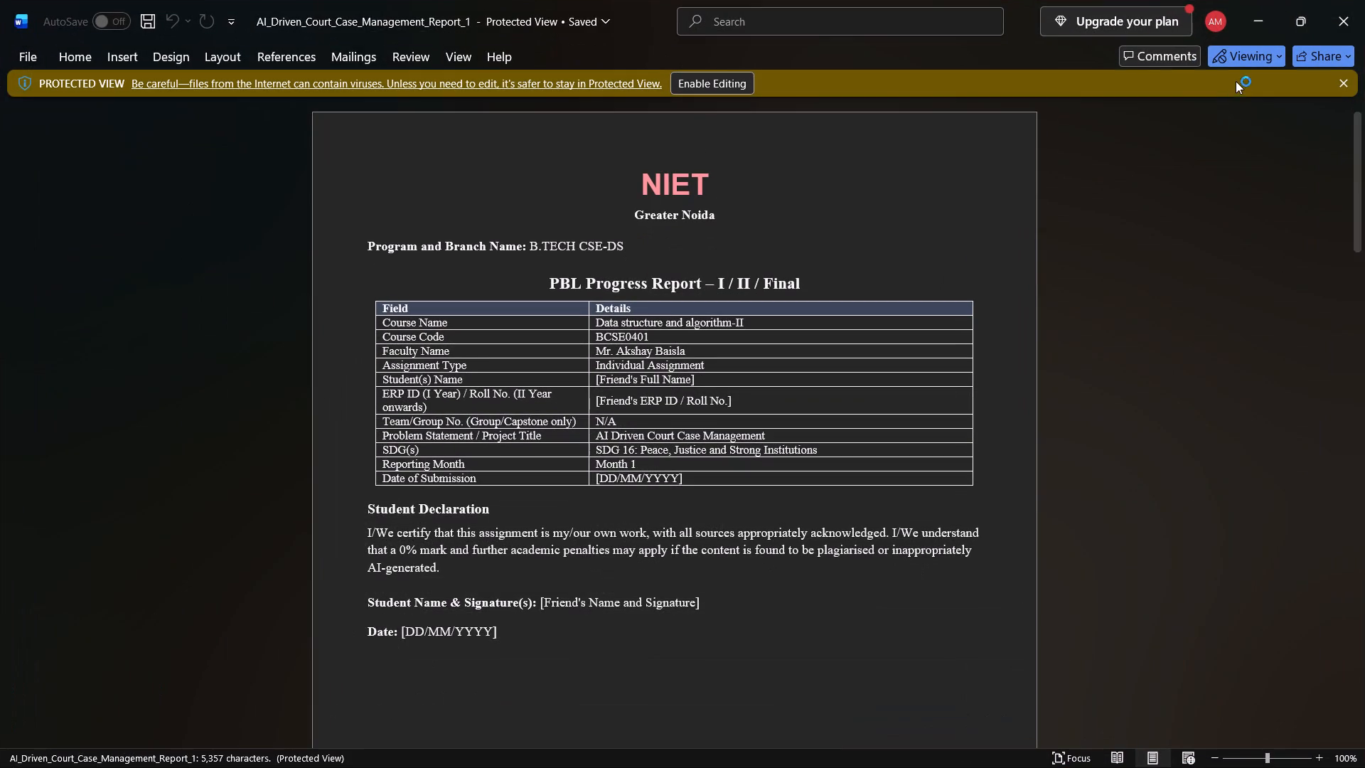
click(1276, 50)
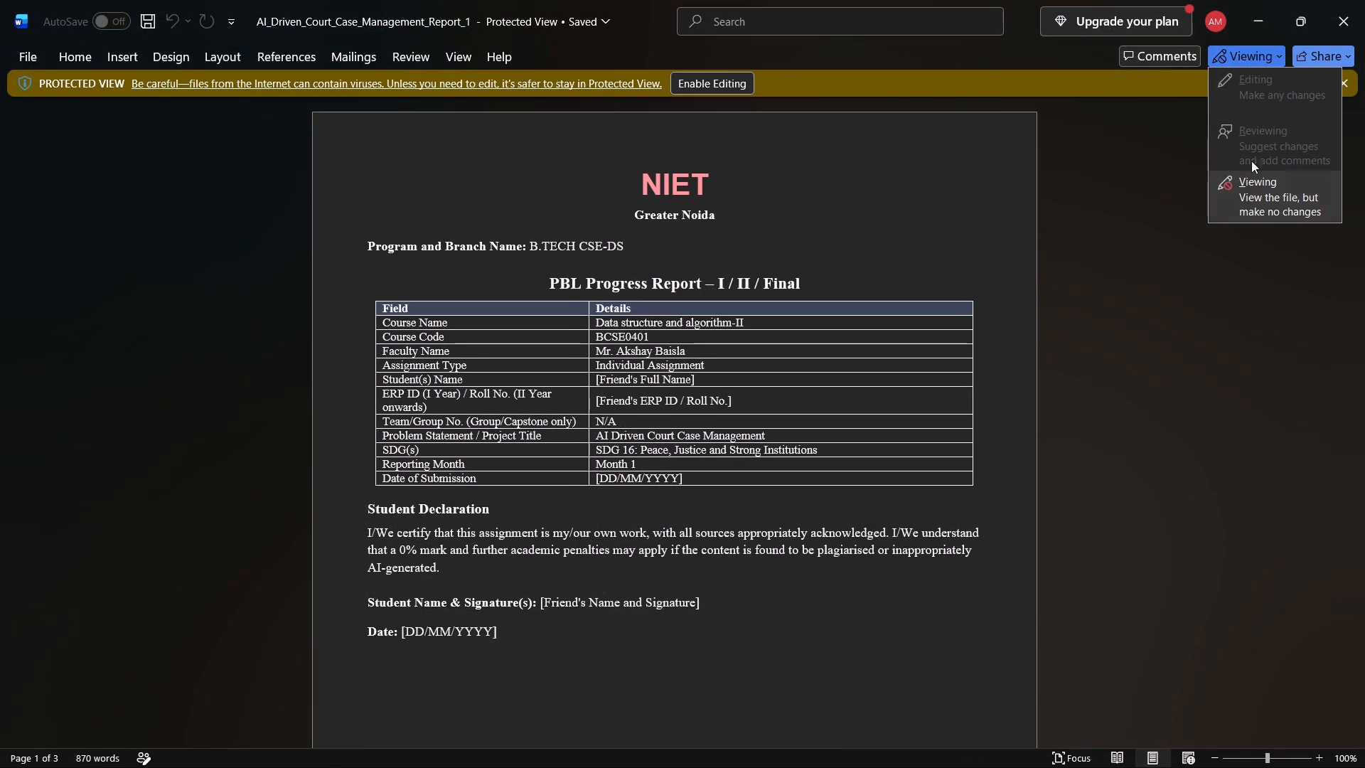
click(1270, 79)
click(734, 85)
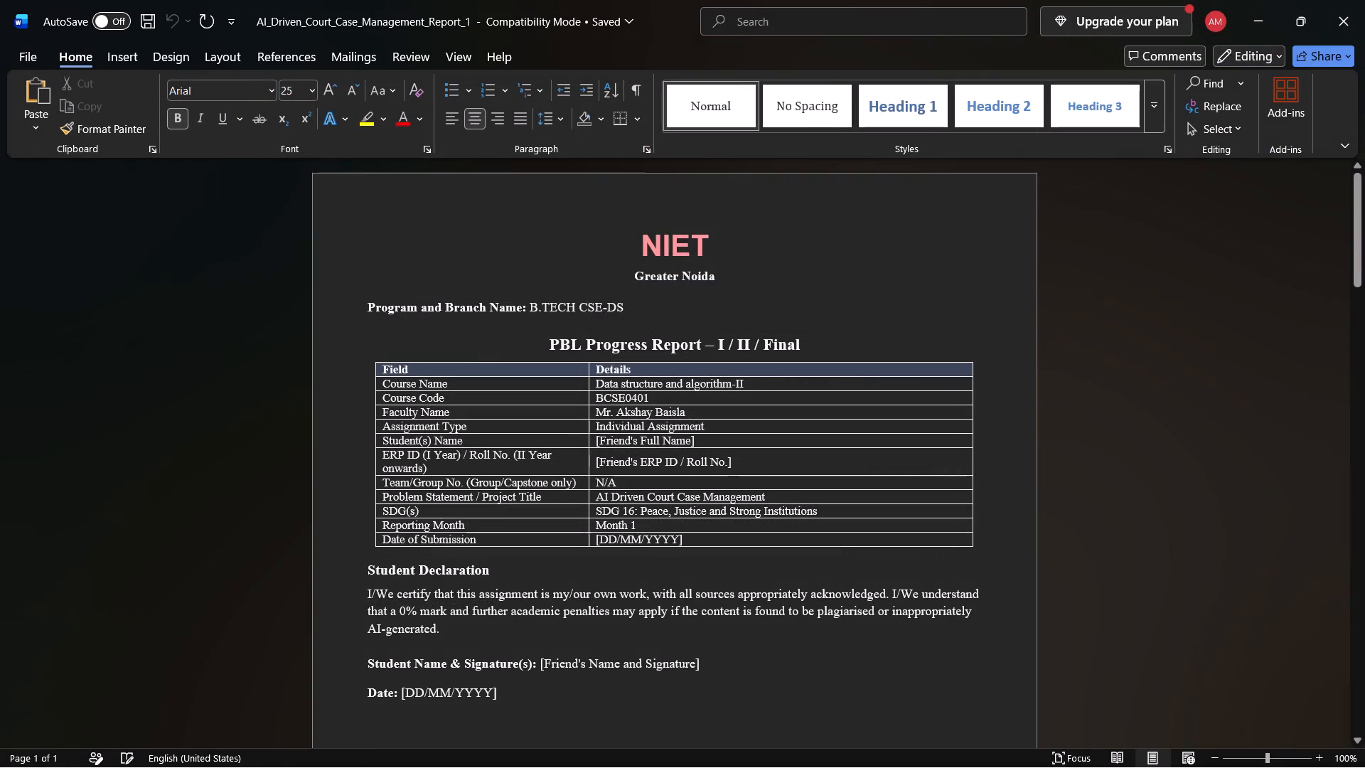
Replace the "[Friend's Full Name]" placeholder in the Student(s) Name row with the student's full name.
click(723, 437)
key(BackSpace)
key(BackSpace)
key(BackSpace)
key(BackSpace)
key(BackSpace)
key(BackSpace)
key(BackSpace)
key(BackSpace)
key(BackSpace)
key(BackSpace)
key(BackSpace)
key(BackSpace)
key(BackSpace)
key(BackSpace)
key(BackSpace)
key(BackSpace)
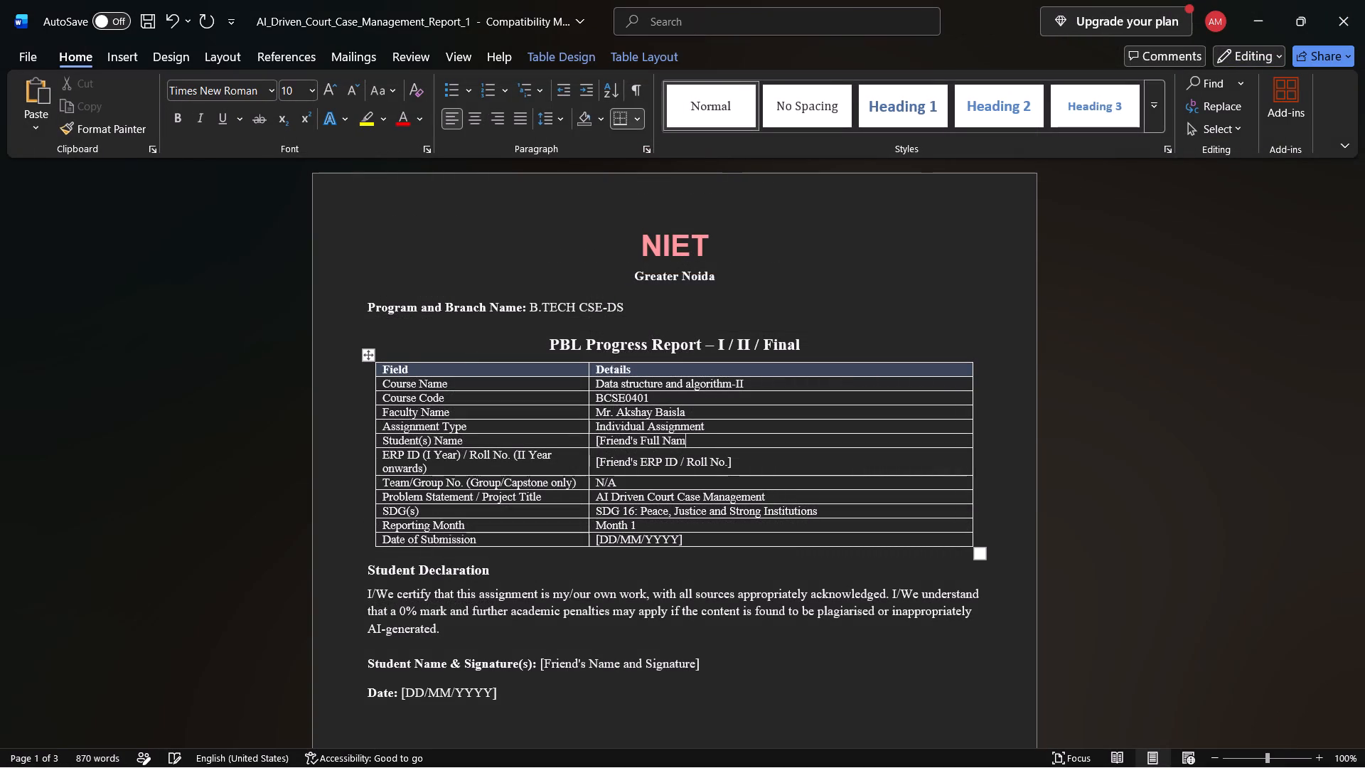
key(BackSpace)
key(BackSpace)
key(BackSpace)
key(BackSpace)
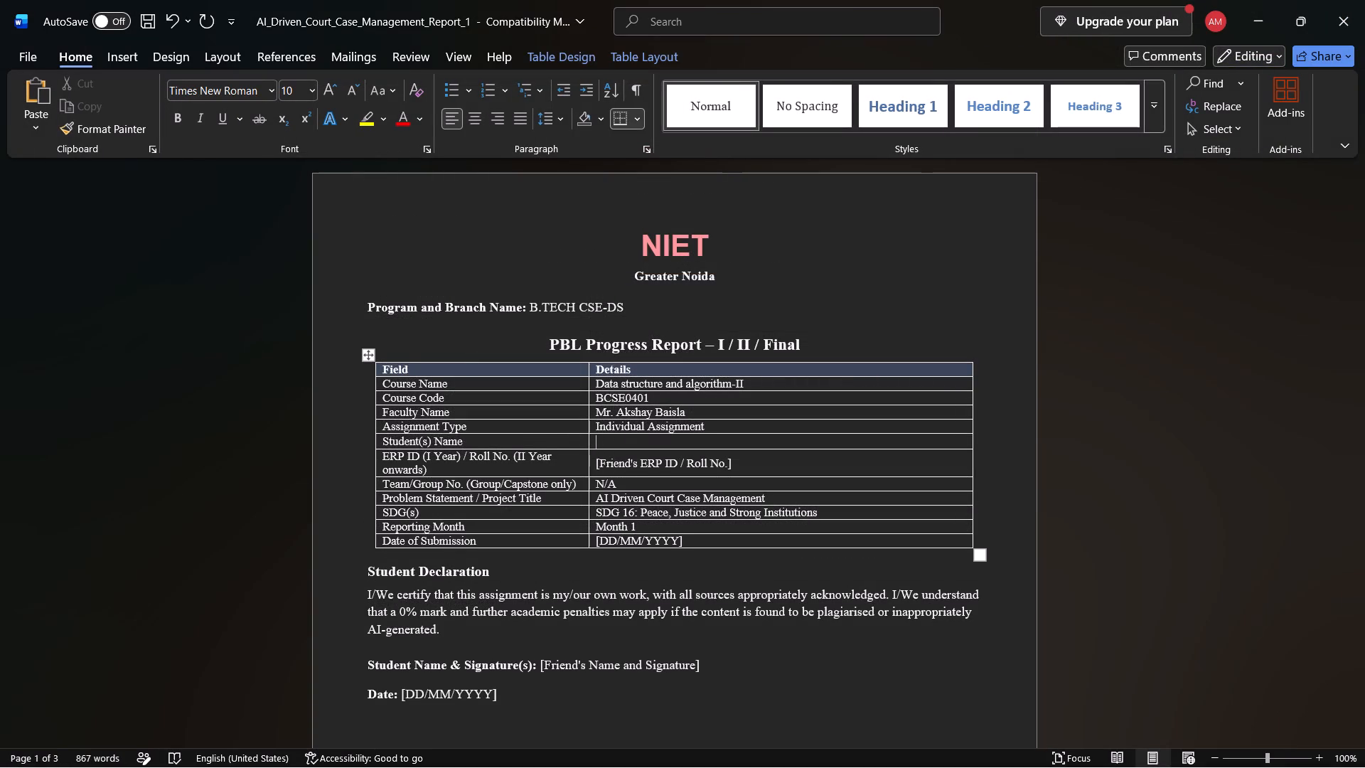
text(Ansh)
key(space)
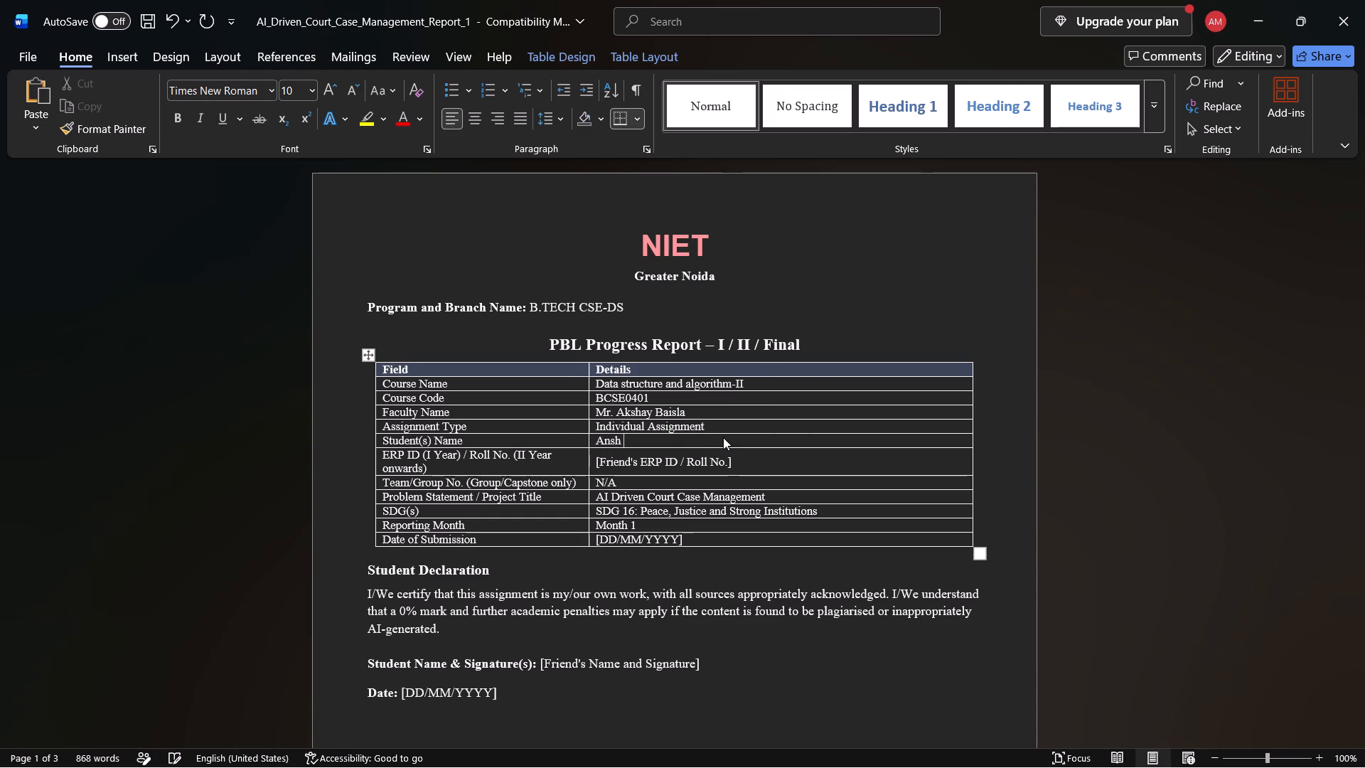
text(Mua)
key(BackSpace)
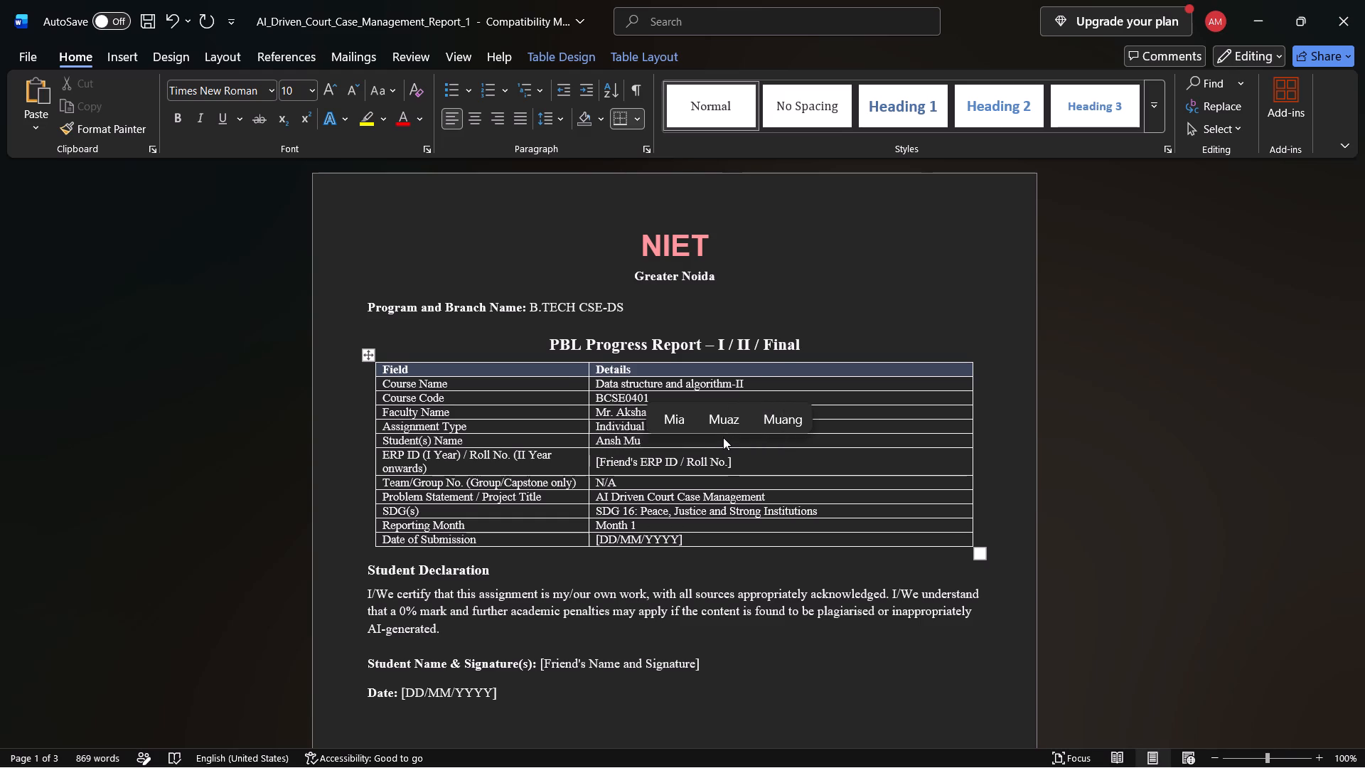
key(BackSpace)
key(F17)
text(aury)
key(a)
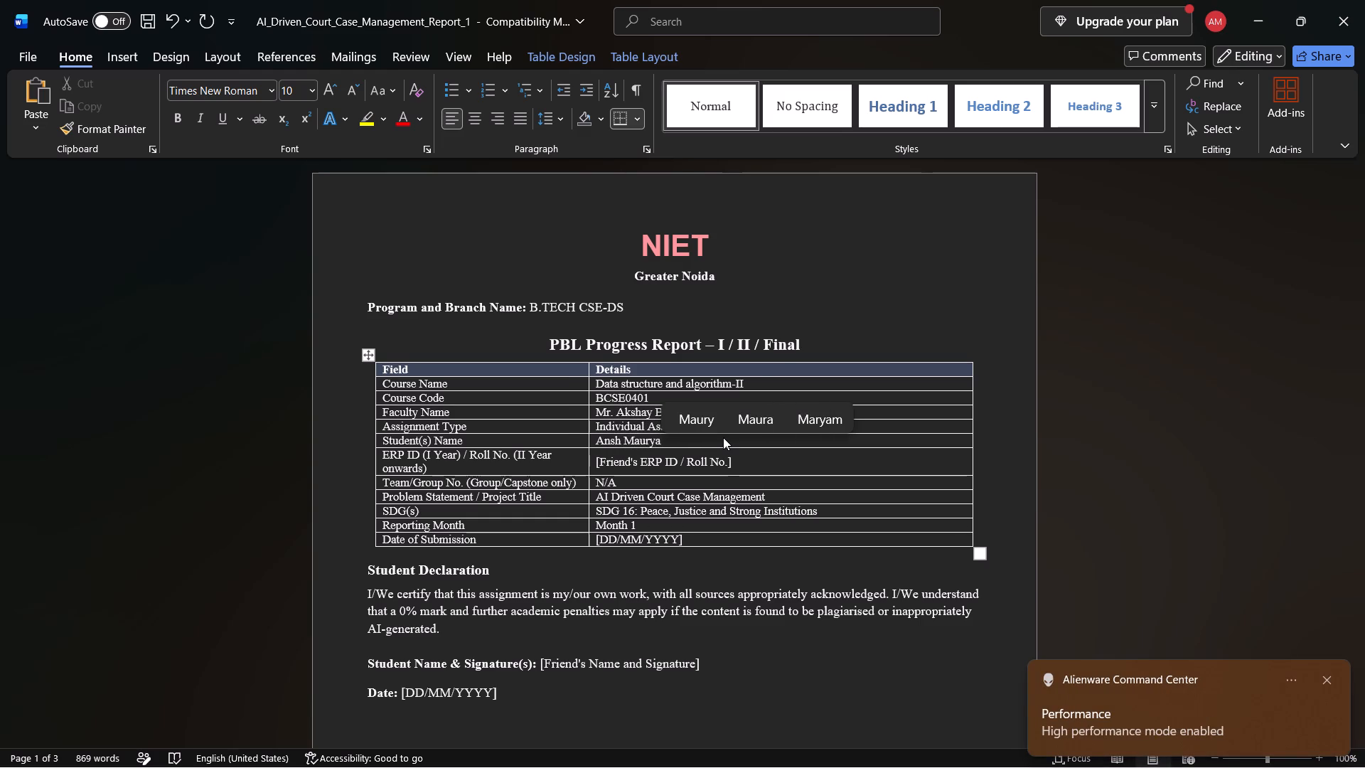
Replace the "[Friend's ERP ID / Roll No.]" placeholder in the report details table with the student's ERP ID.
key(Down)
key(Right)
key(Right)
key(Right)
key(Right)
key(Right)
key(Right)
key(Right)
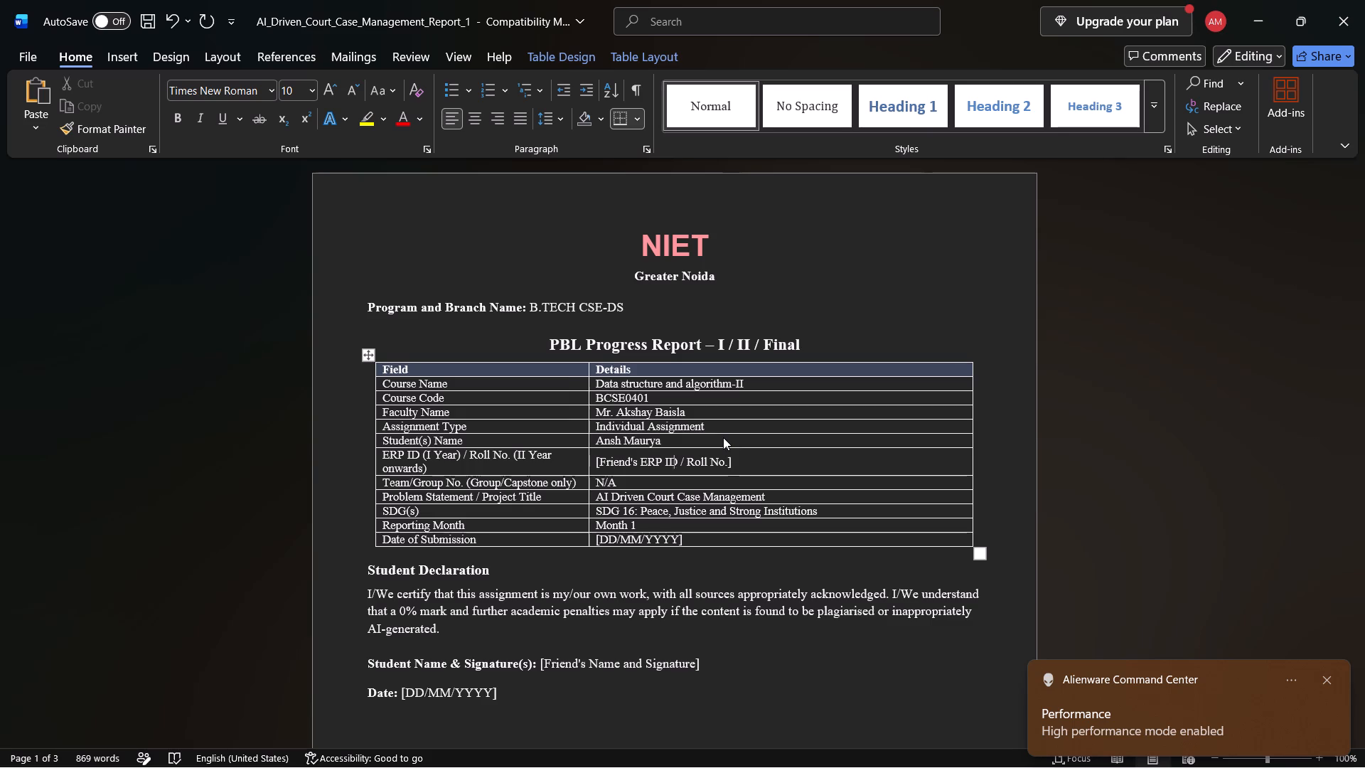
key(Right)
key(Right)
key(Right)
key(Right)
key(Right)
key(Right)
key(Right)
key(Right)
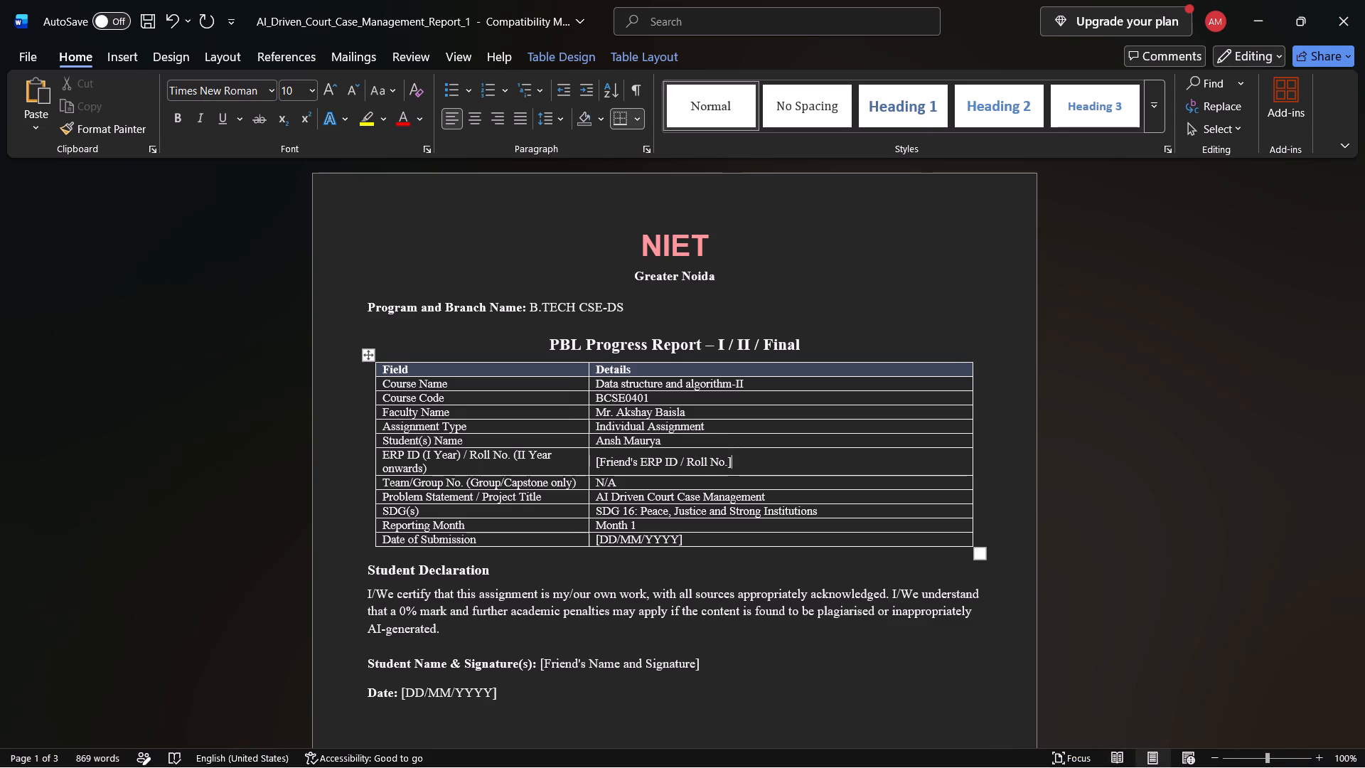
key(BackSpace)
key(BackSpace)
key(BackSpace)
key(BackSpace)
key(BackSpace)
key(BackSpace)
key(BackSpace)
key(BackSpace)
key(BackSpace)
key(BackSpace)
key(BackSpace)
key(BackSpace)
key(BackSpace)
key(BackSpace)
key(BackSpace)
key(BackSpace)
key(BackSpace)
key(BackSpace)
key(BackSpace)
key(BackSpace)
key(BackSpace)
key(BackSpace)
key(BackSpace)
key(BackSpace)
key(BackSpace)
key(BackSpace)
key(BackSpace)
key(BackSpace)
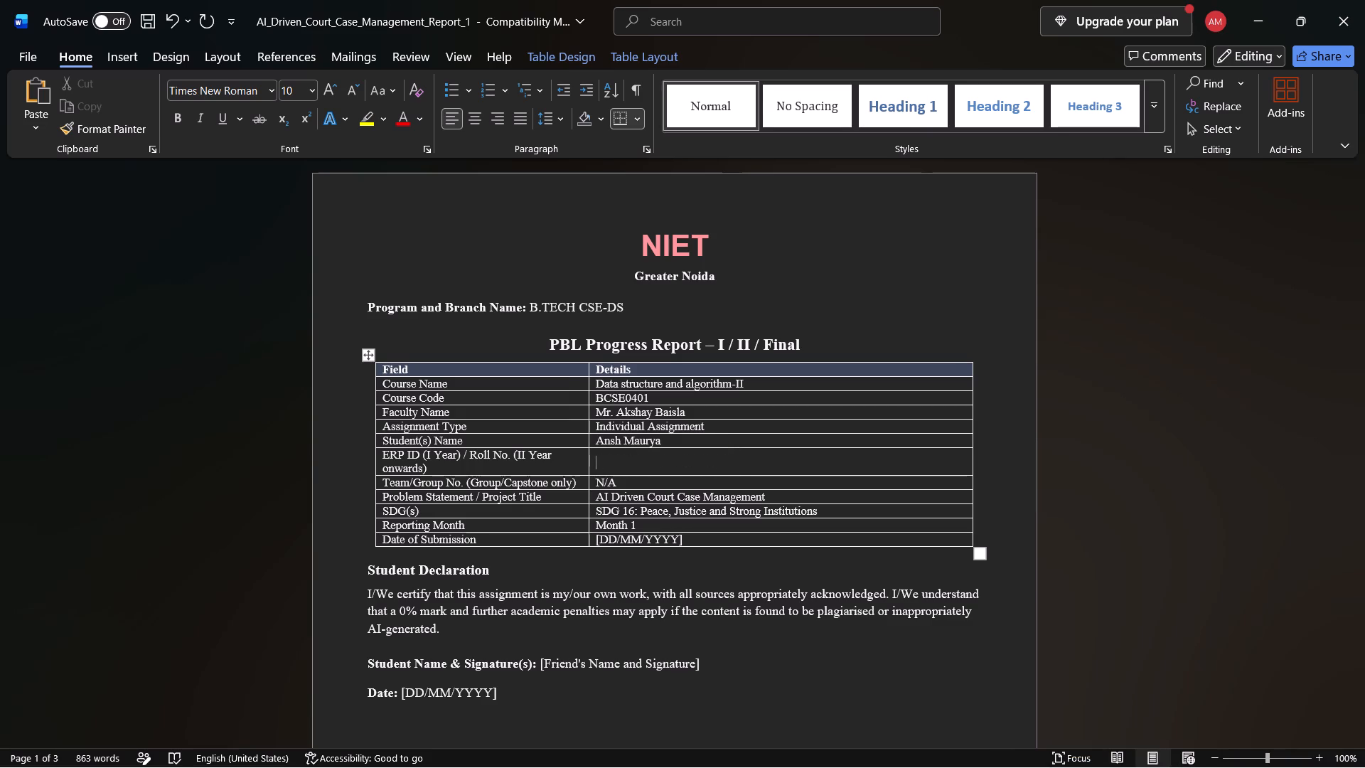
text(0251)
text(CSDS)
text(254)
click(487, 473)
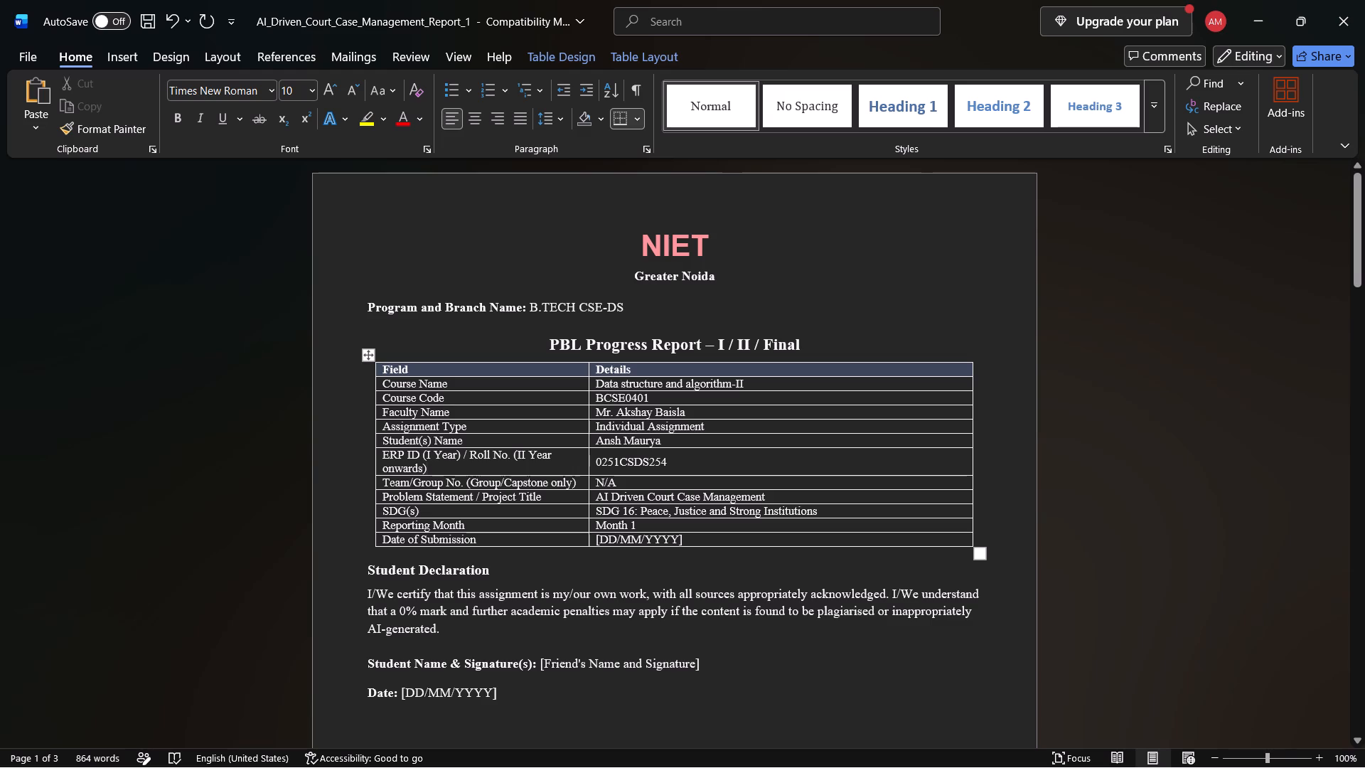
Clear the "[DD/MM/YYYY]" placeholder from the Date of Submission row of the details table.
triple_click(697, 538)
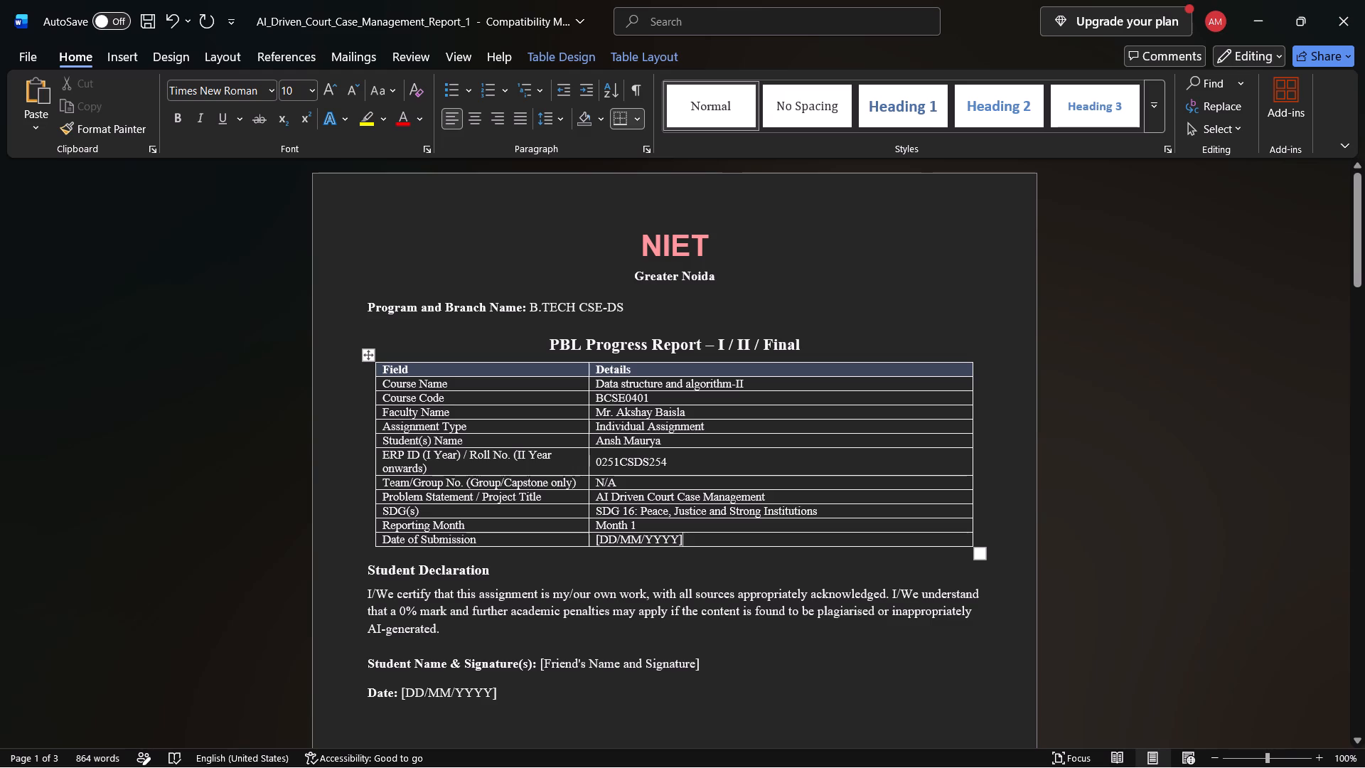
click(697, 538)
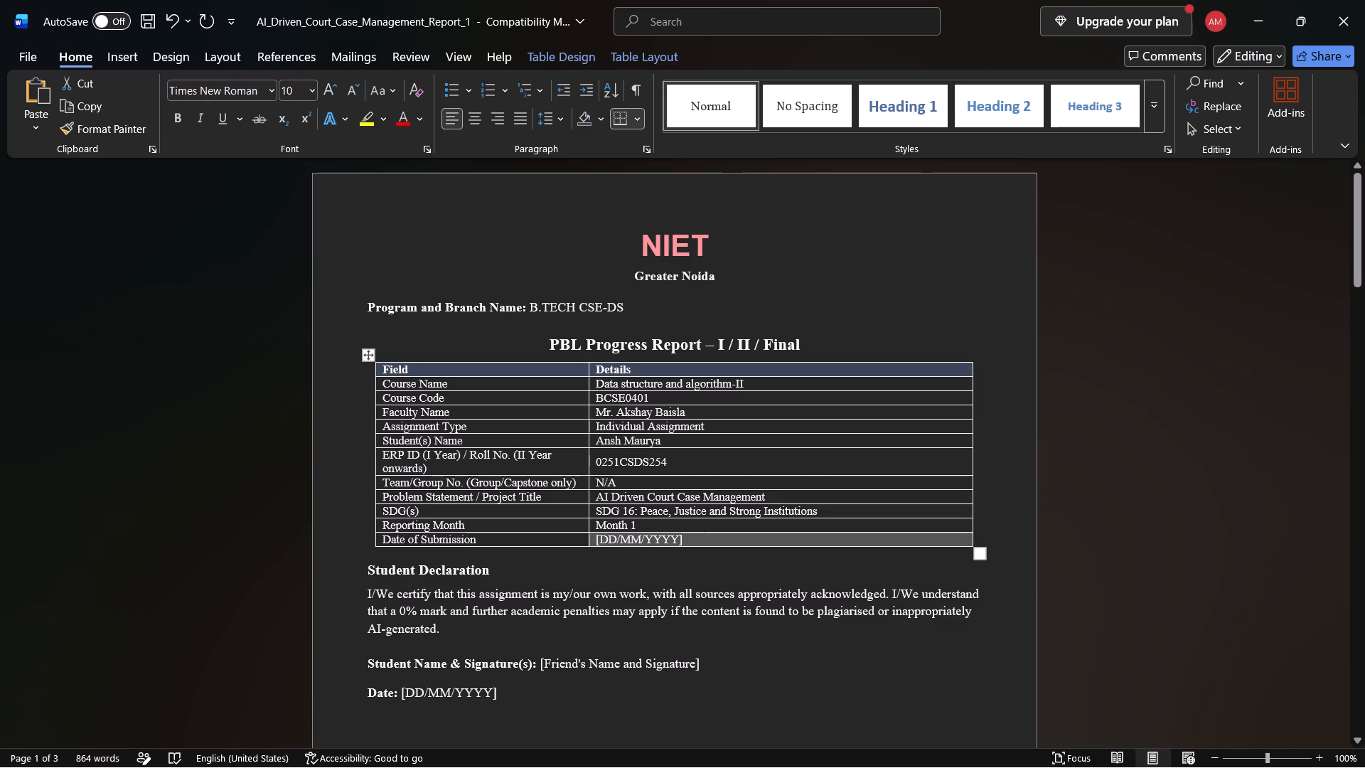
key(BackSpace)
key(BackSpace)
key(BackSpace)
key(BackSpace)
key(BackSpace)
key(BackSpace)
key(BackSpace)
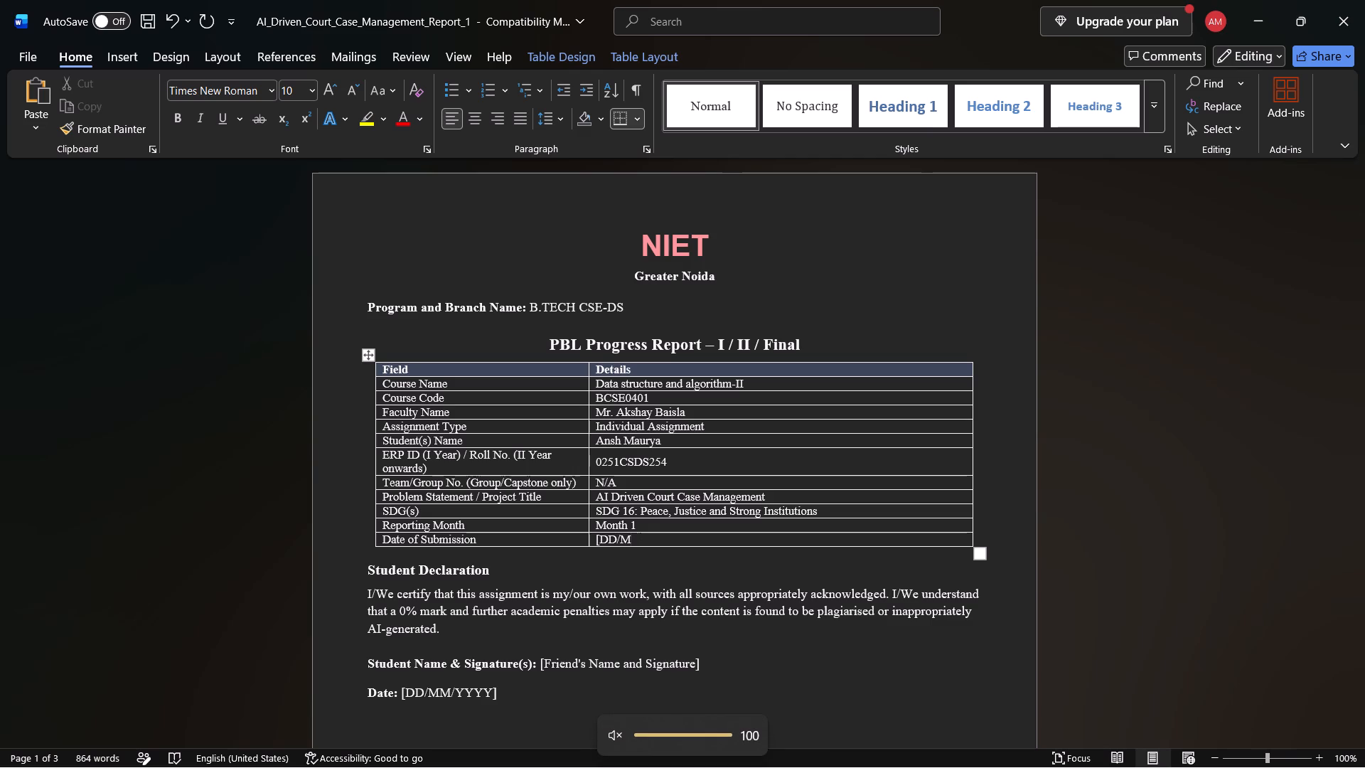
key(BackSpace)
key(BackSpace)
key(BackSpace)
key(BackSpace)
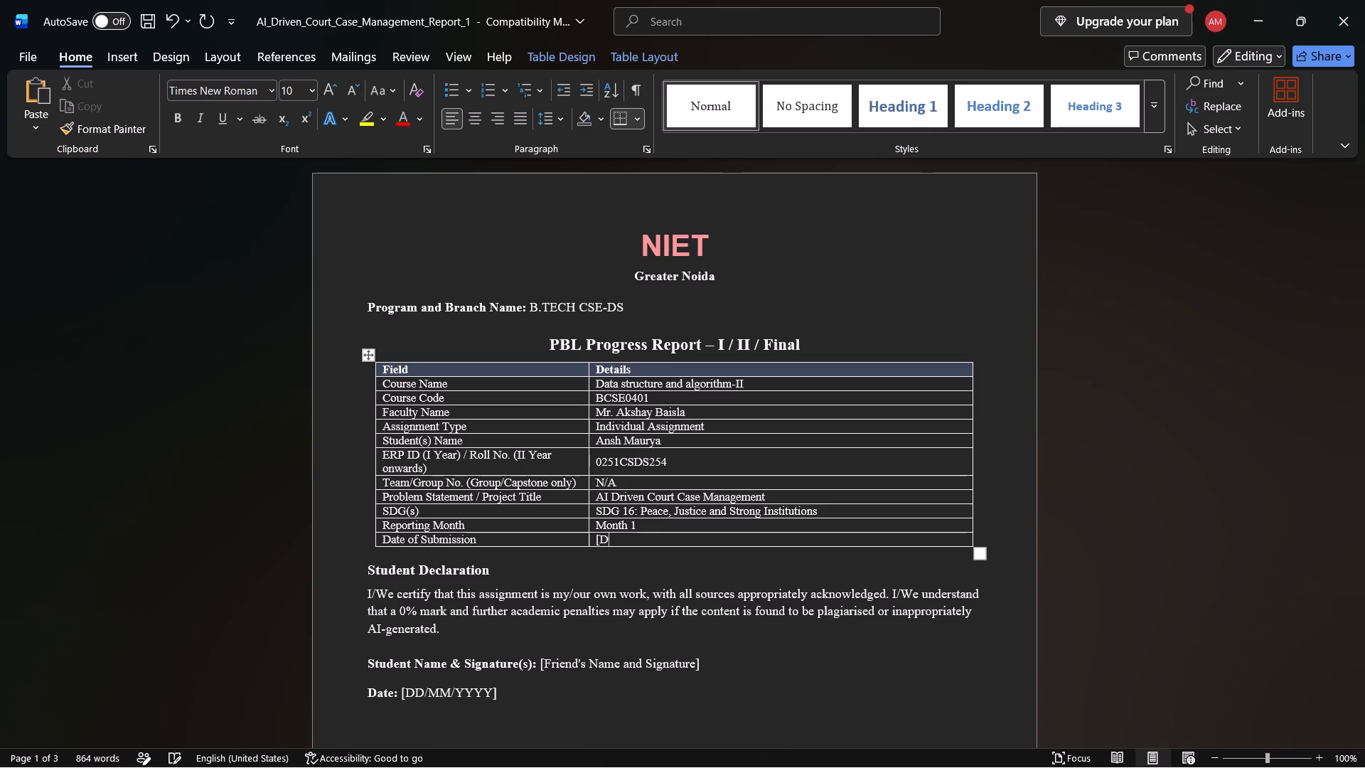
key(BackSpace)
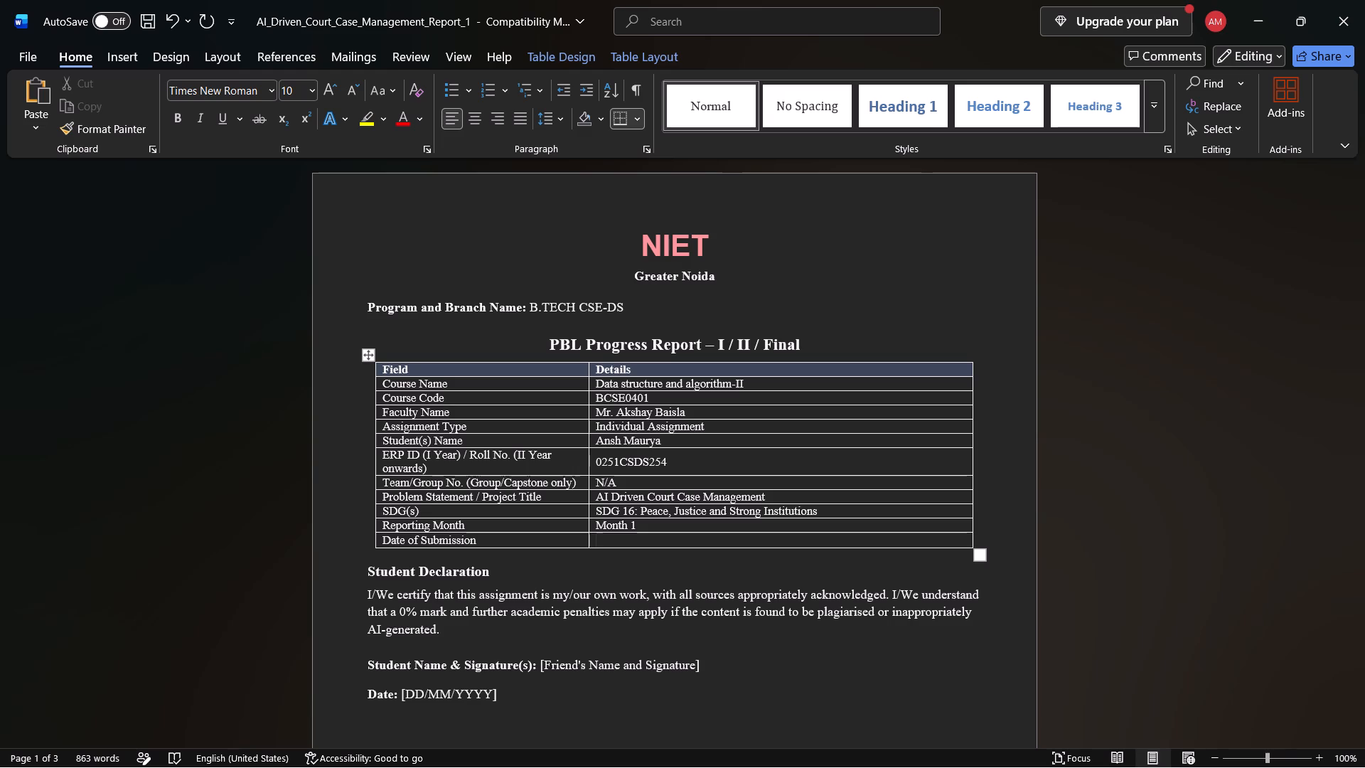
Append a slash and the student's roll number after the ERP ID in the details table.
click(700, 465)
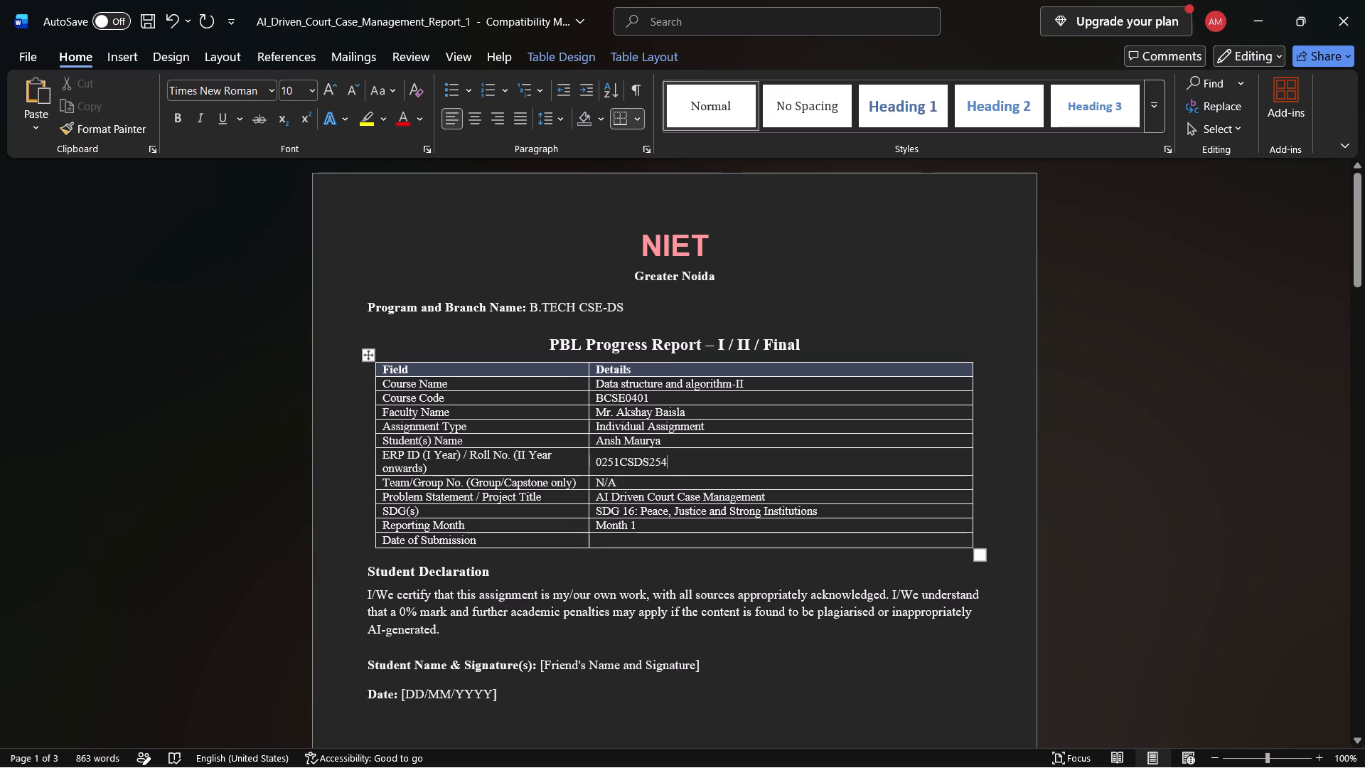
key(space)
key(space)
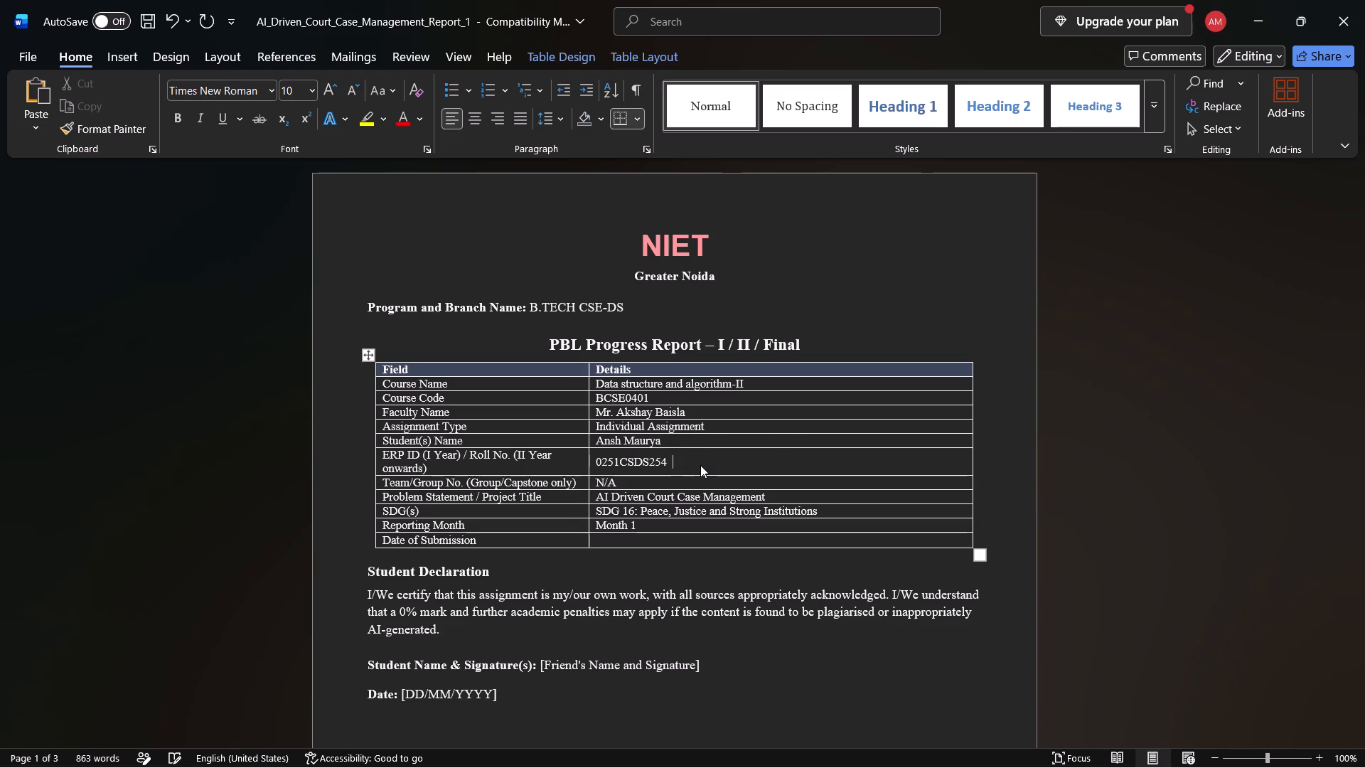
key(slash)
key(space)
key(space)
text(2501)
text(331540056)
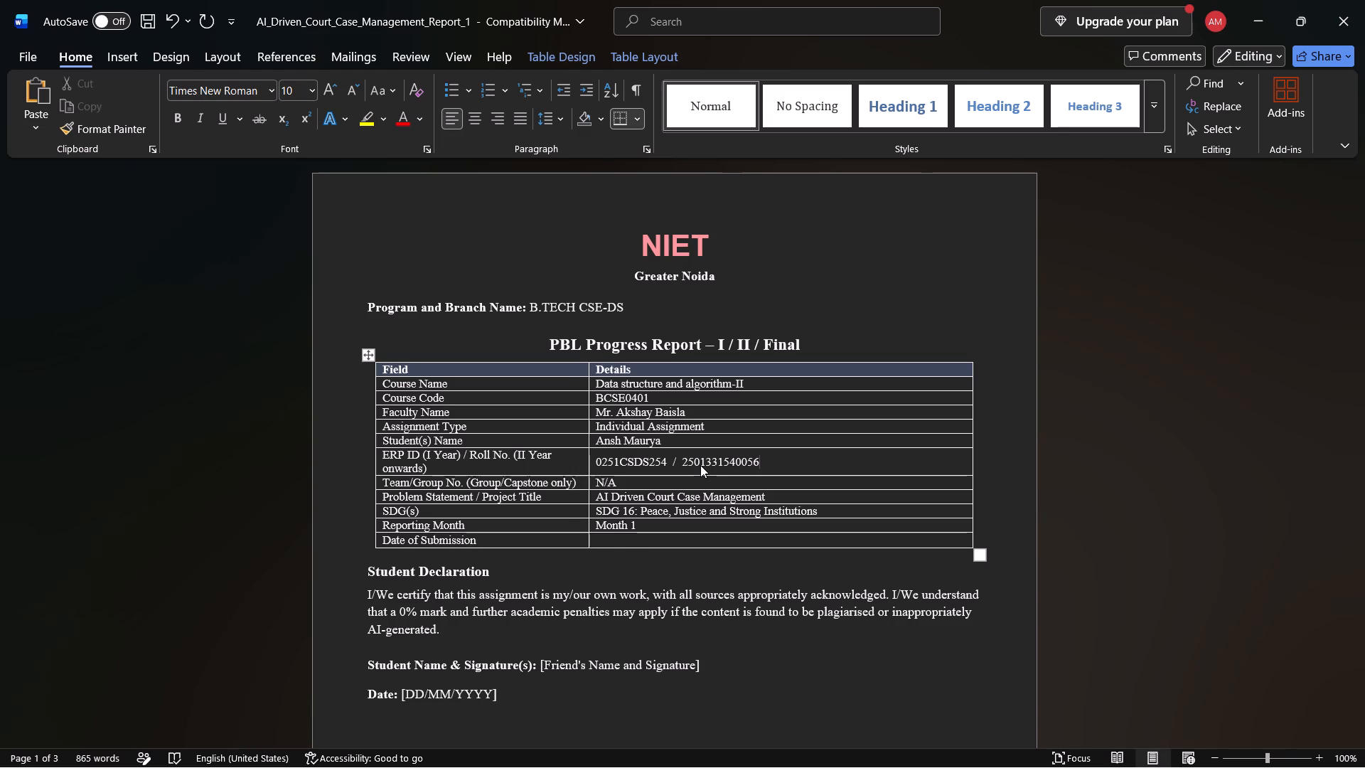
Enter 27/10/26 as the Date of Submission in the details table.
click(644, 540)
click(644, 540)
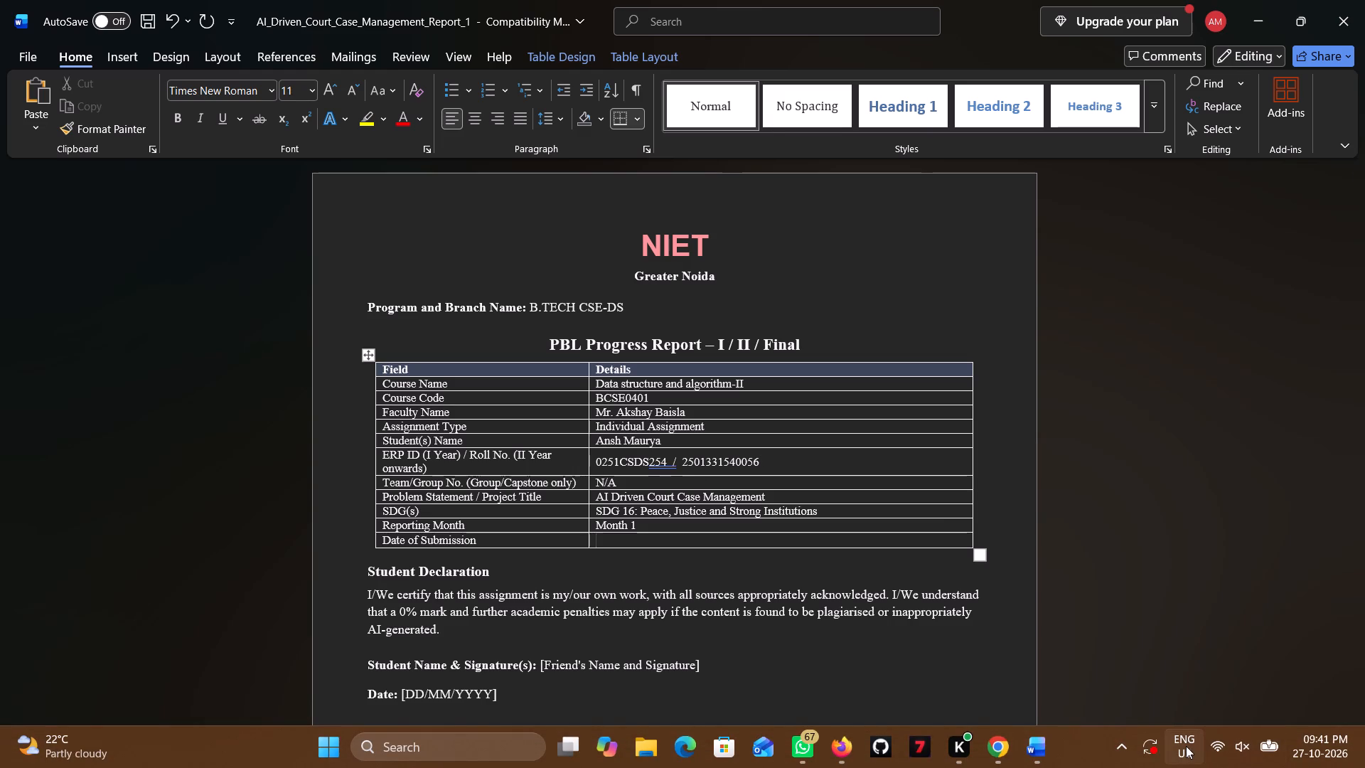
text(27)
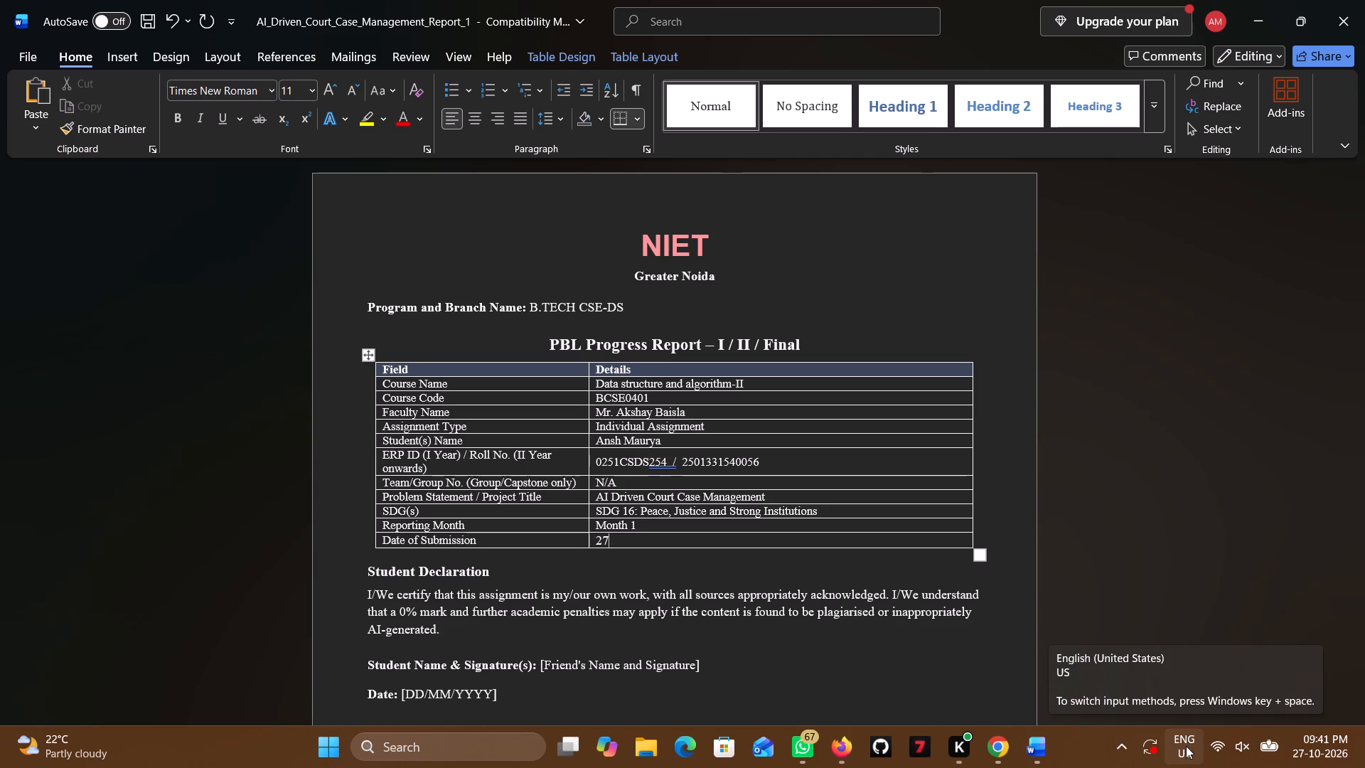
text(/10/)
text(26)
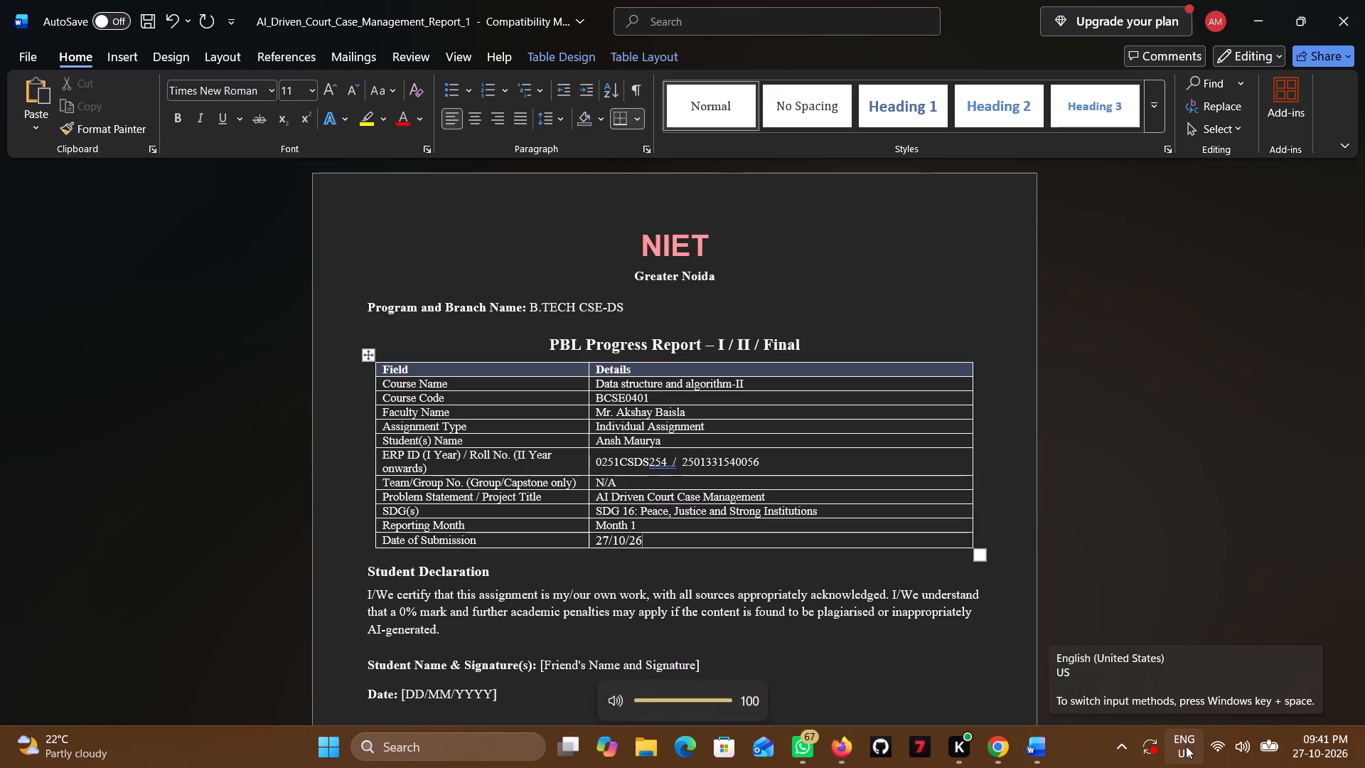
Clear the "[Friend's Name and Signature]" placeholder from the Student Name & Signature(s) line of the Student Declaration.
scroll(897, 609, down, 1)
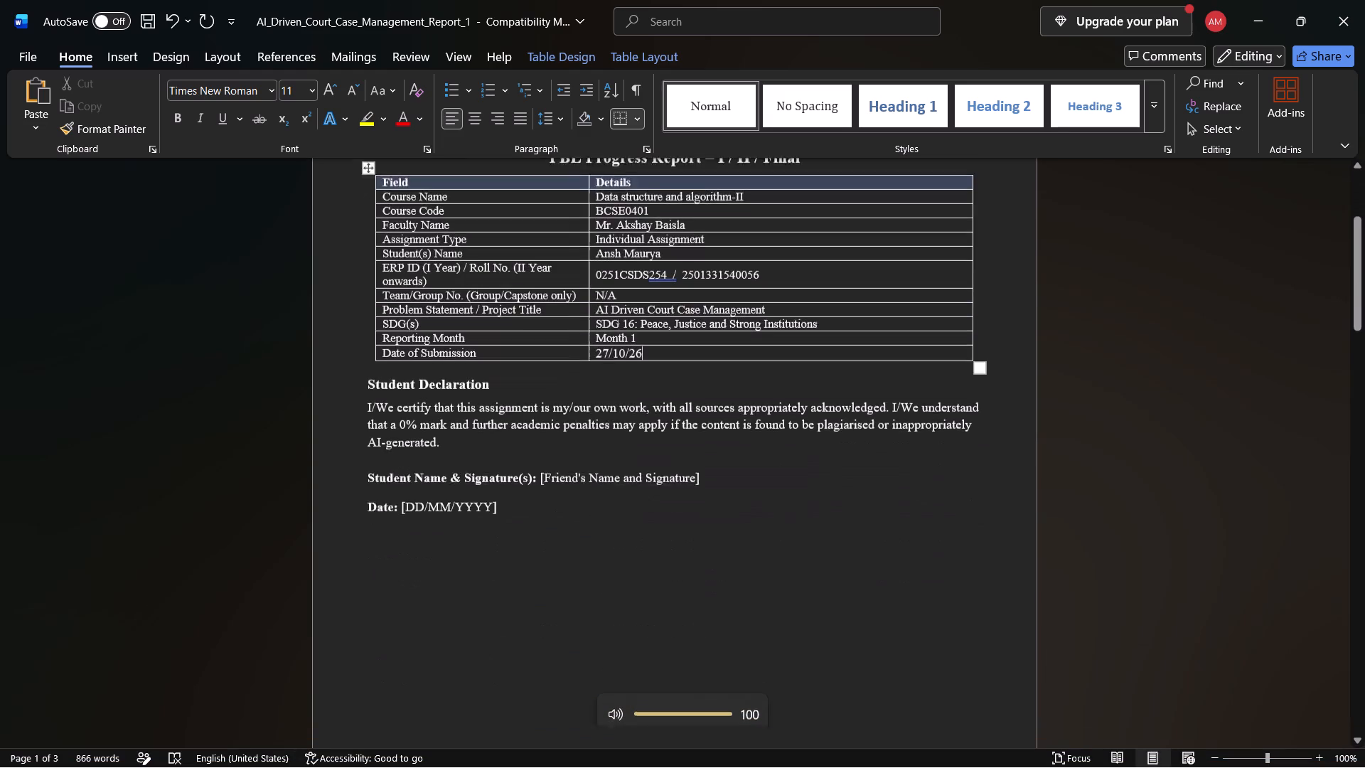
scroll(897, 609, down, 1)
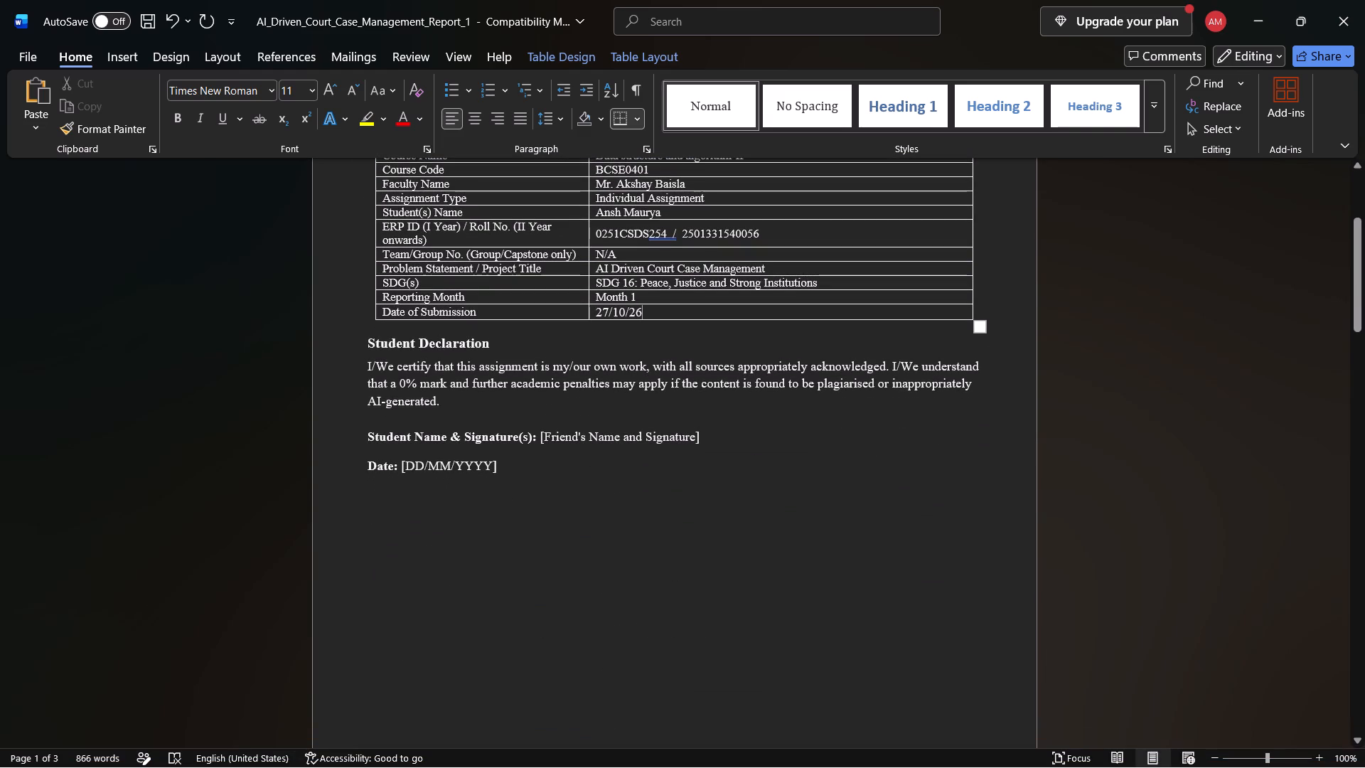
click(711, 436)
drag(711, 436, 679, 436)
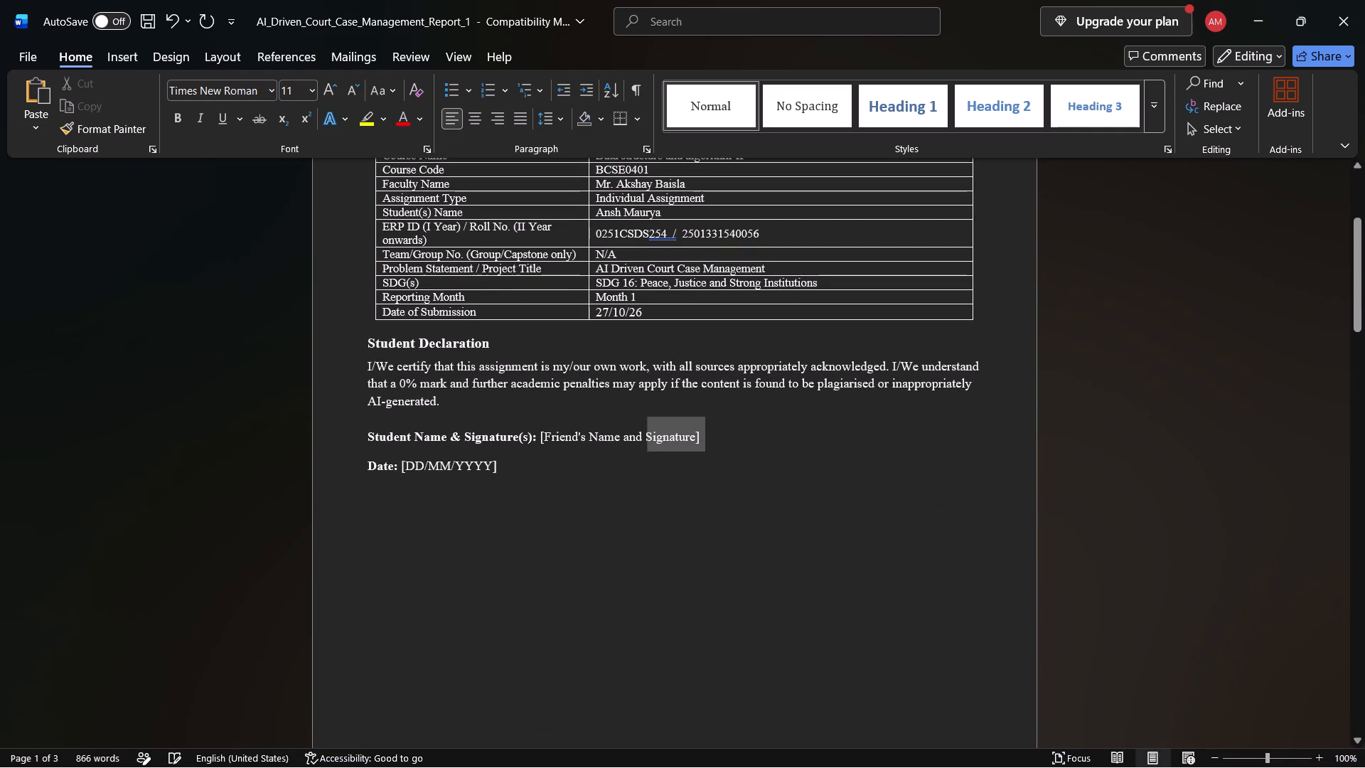
drag(679, 436, 552, 448)
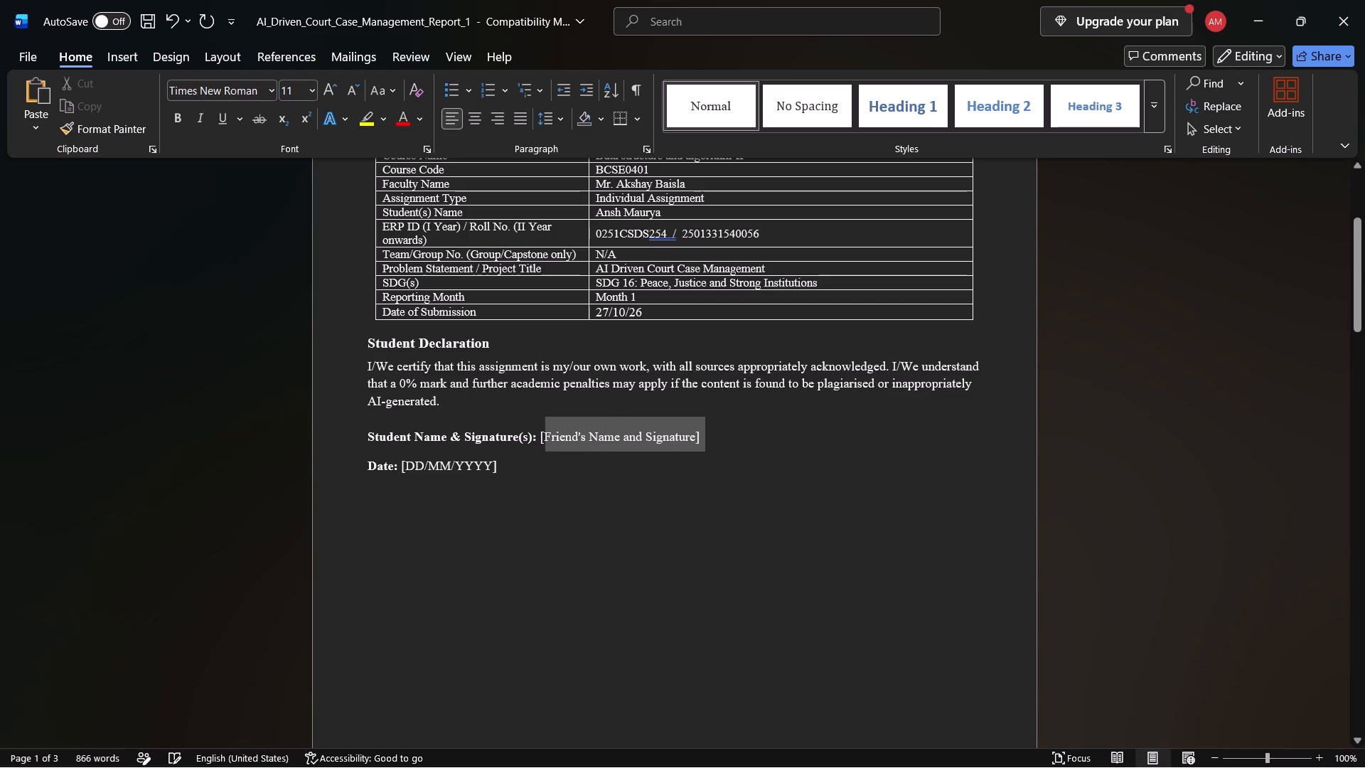
drag(552, 448, 540, 447)
key(BackSpace)
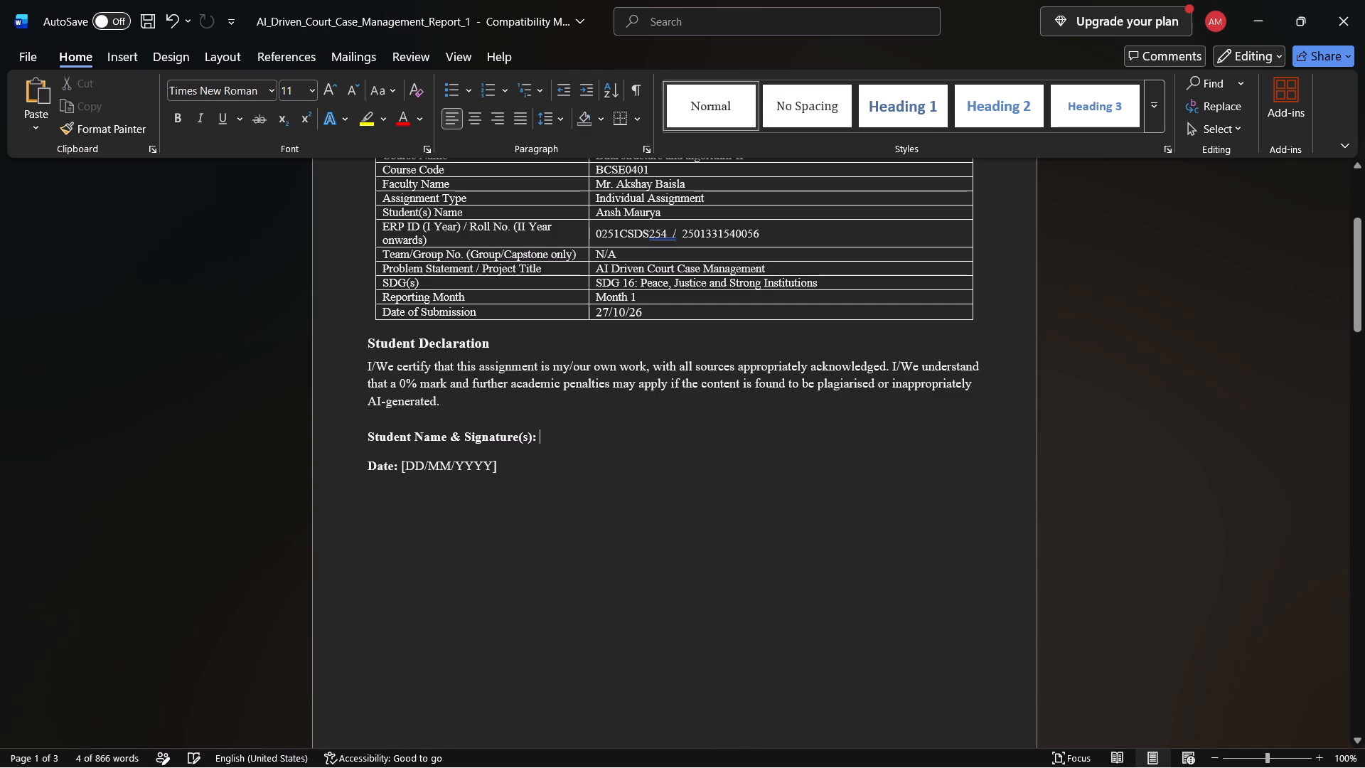
Enter the student's name on the Student Name & Signature(s) line of the declaration.
scroll(540, 447, down, 9)
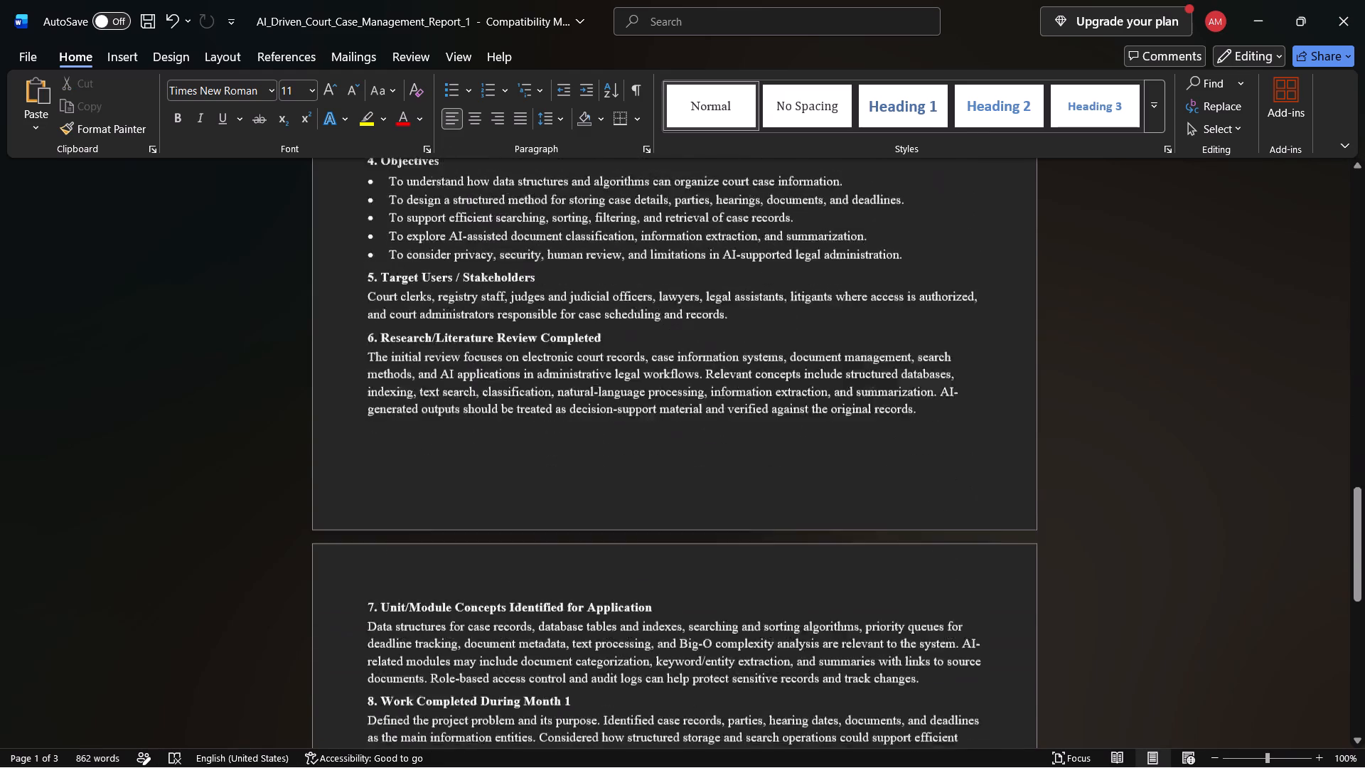
scroll(540, 447, down, 3)
scroll(540, 447, up, 16)
scroll(540, 447, down, 1)
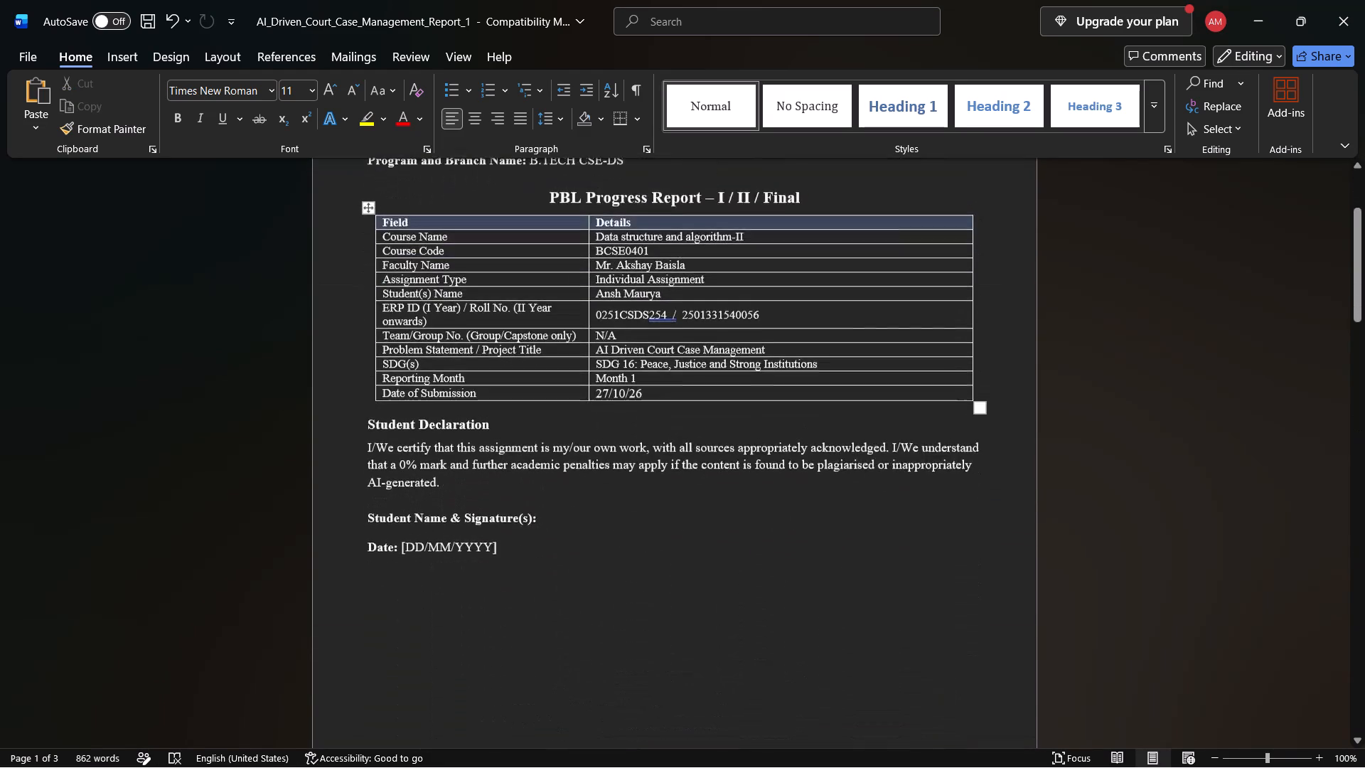
scroll(540, 447, down, 1)
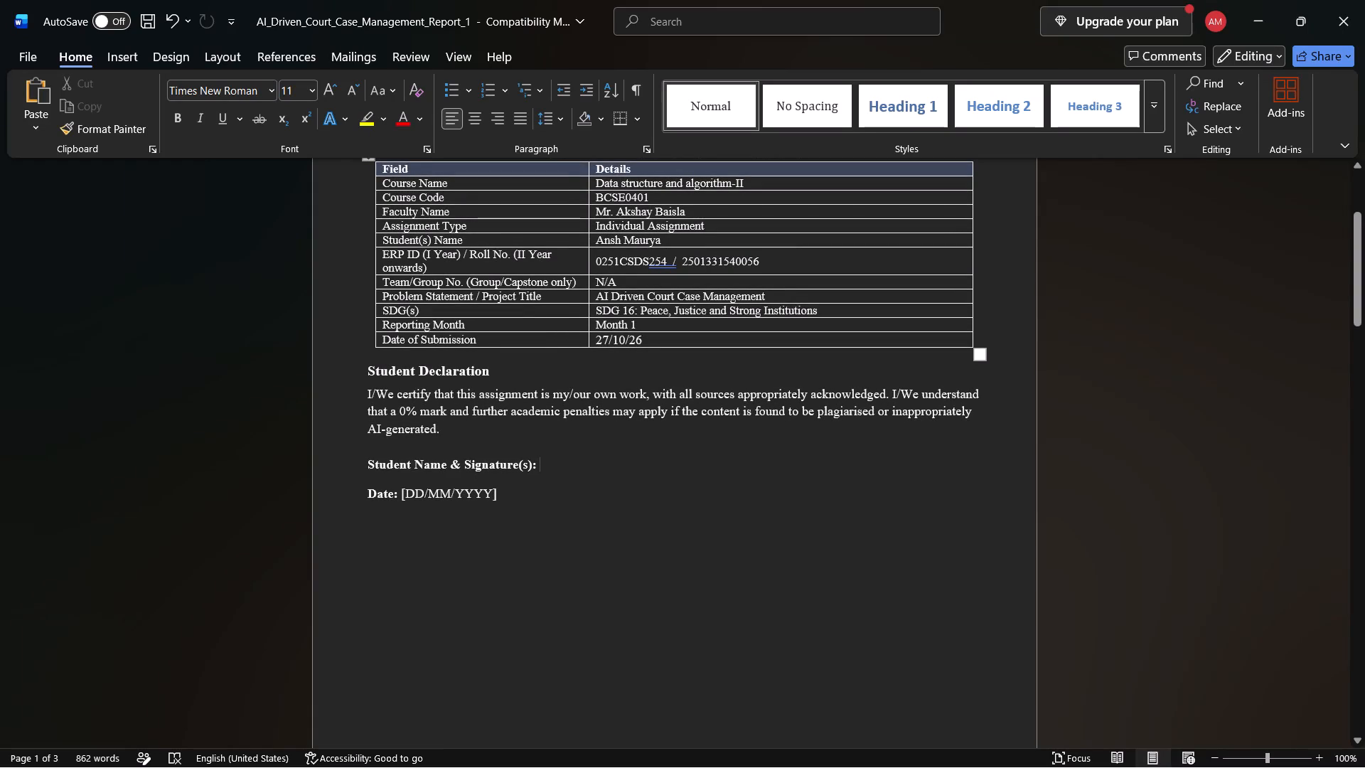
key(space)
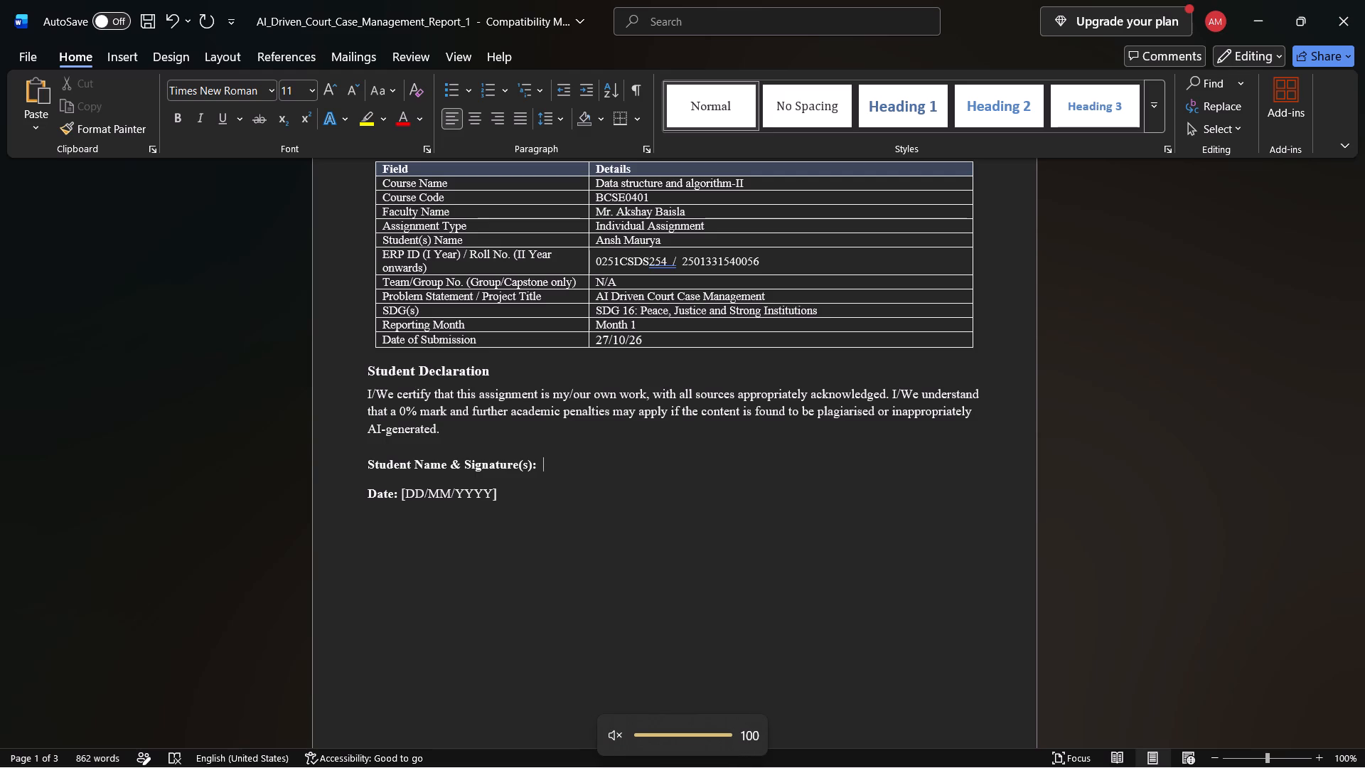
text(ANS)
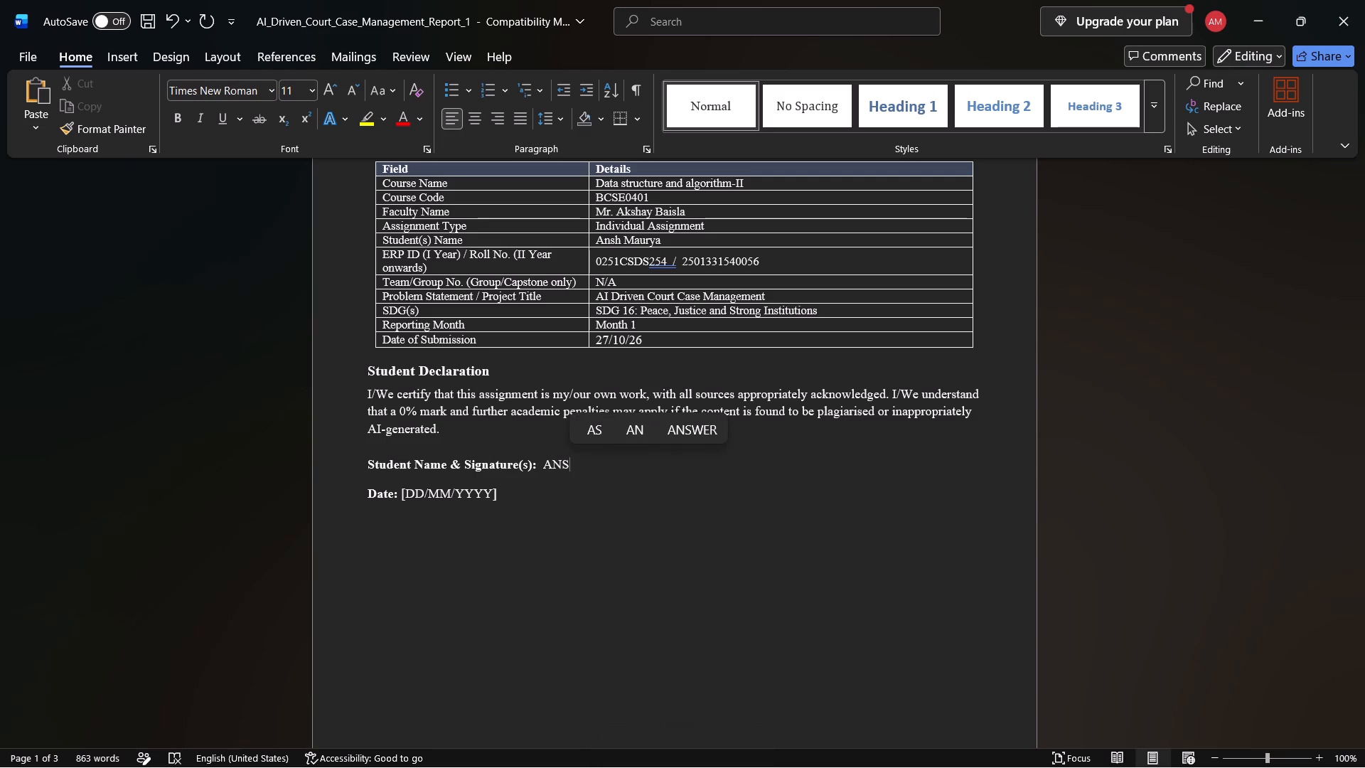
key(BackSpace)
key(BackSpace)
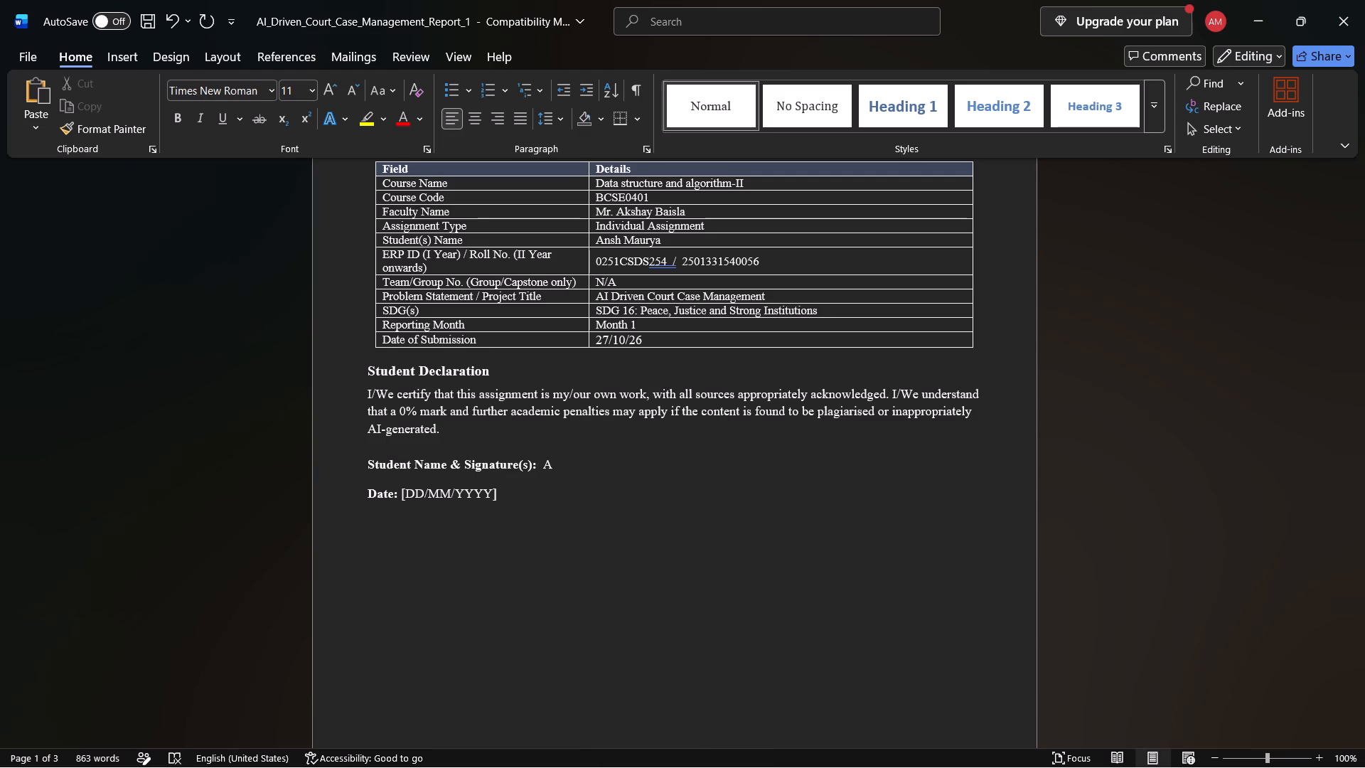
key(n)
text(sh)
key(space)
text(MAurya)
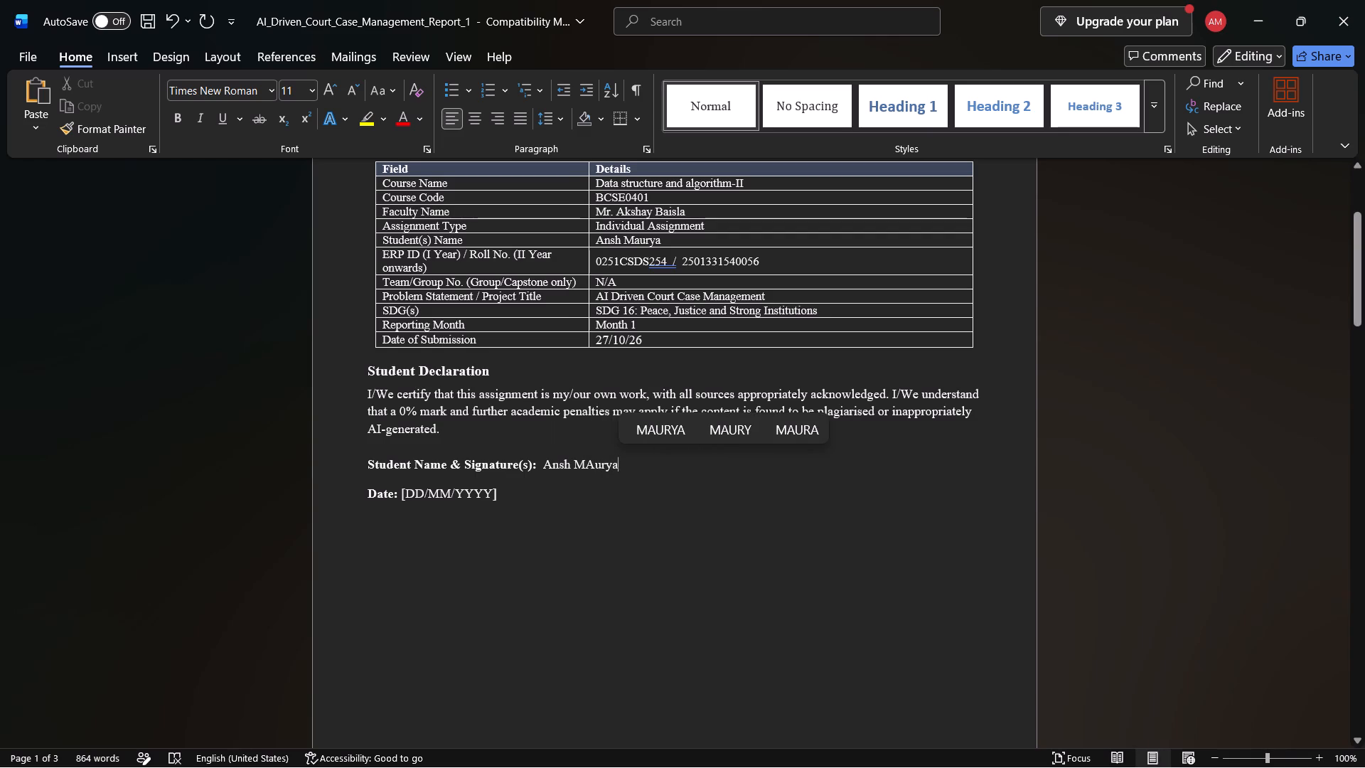
Replace the "[DD/MM/YYYY]" placeholder on the declaration's Date line with 27/10/26.
double_click(508, 499)
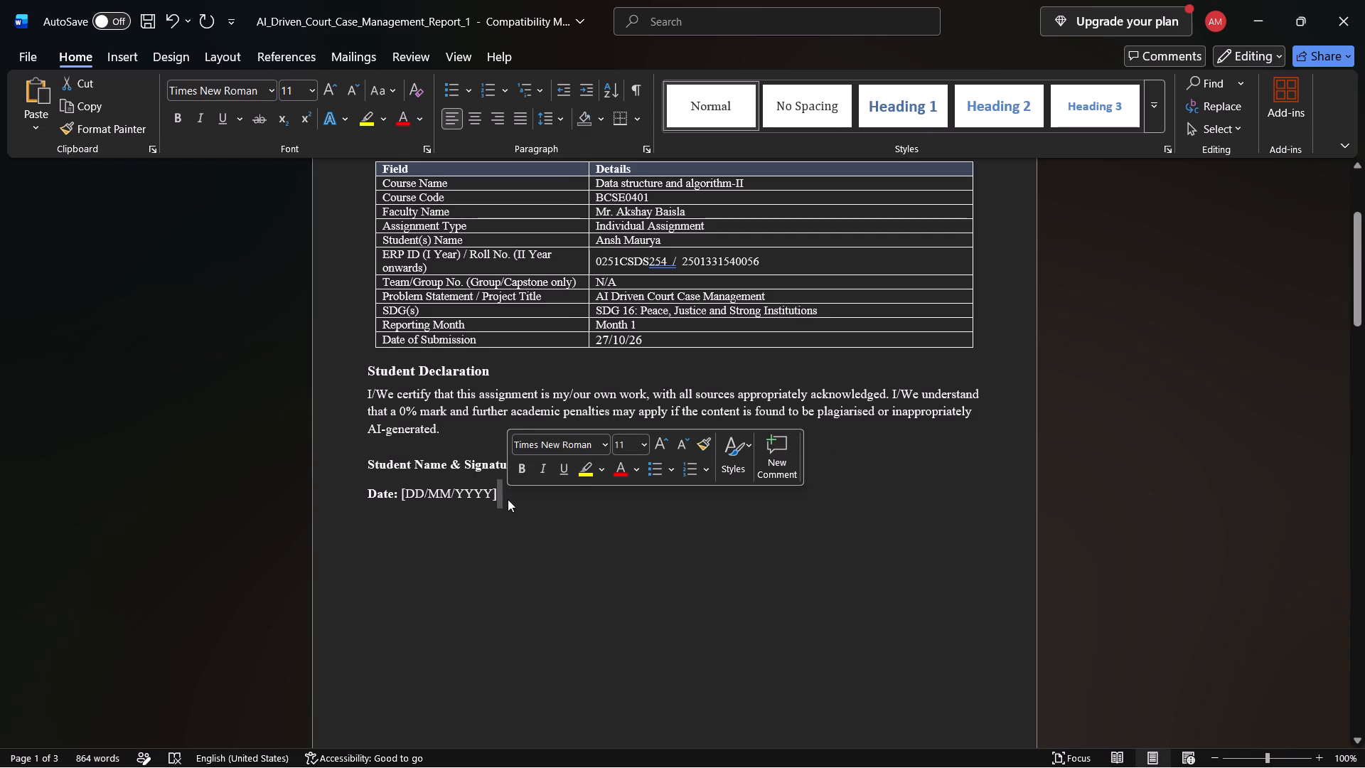
key(BackSpace)
key(BackSpace)
key(BackSpace)
key(BackSpace)
key(BackSpace)
key(BackSpace)
key(BackSpace)
key(BackSpace)
key(BackSpace)
key(BackSpace)
key(BackSpace)
key(BackSpace)
key(BackSpace)
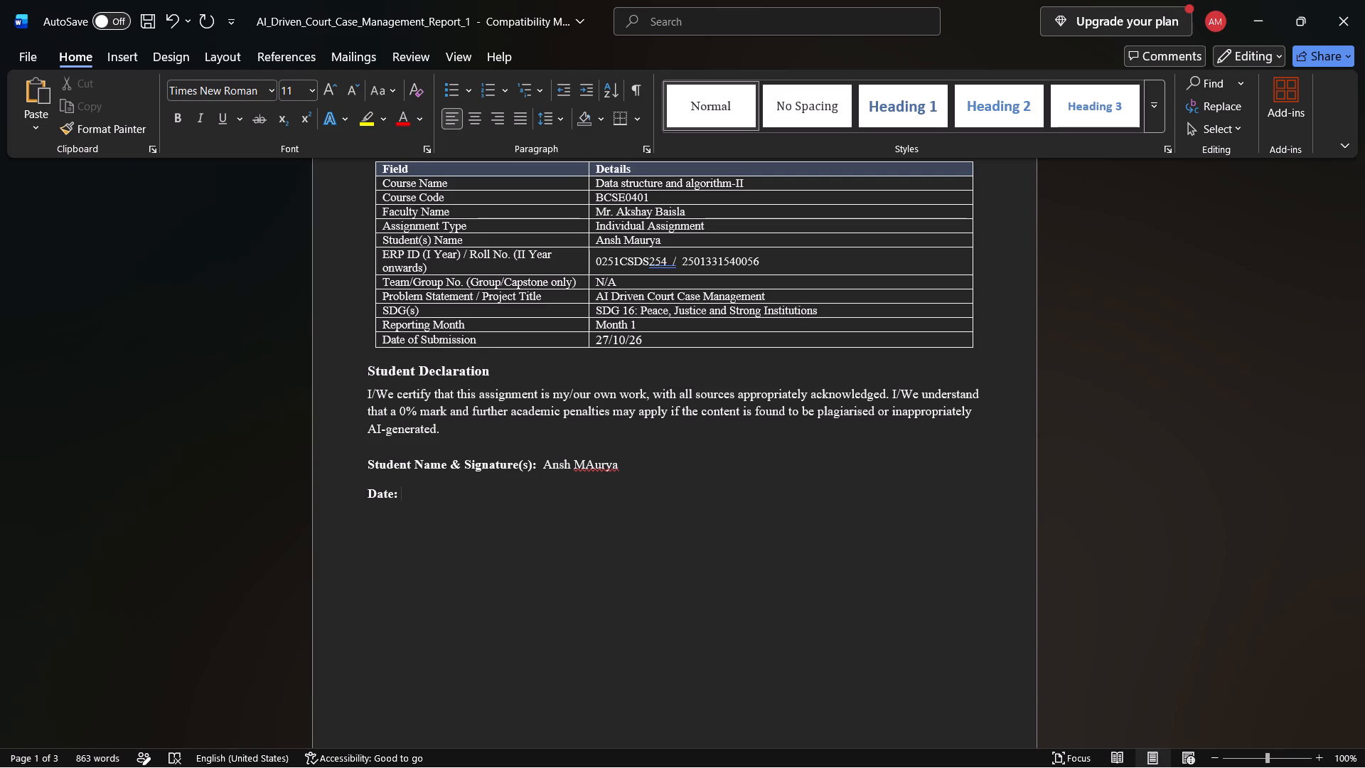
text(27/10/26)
Correct the second letter of the student's surname to lowercase on the Student Name & Signature(s) line.
click(591, 464)
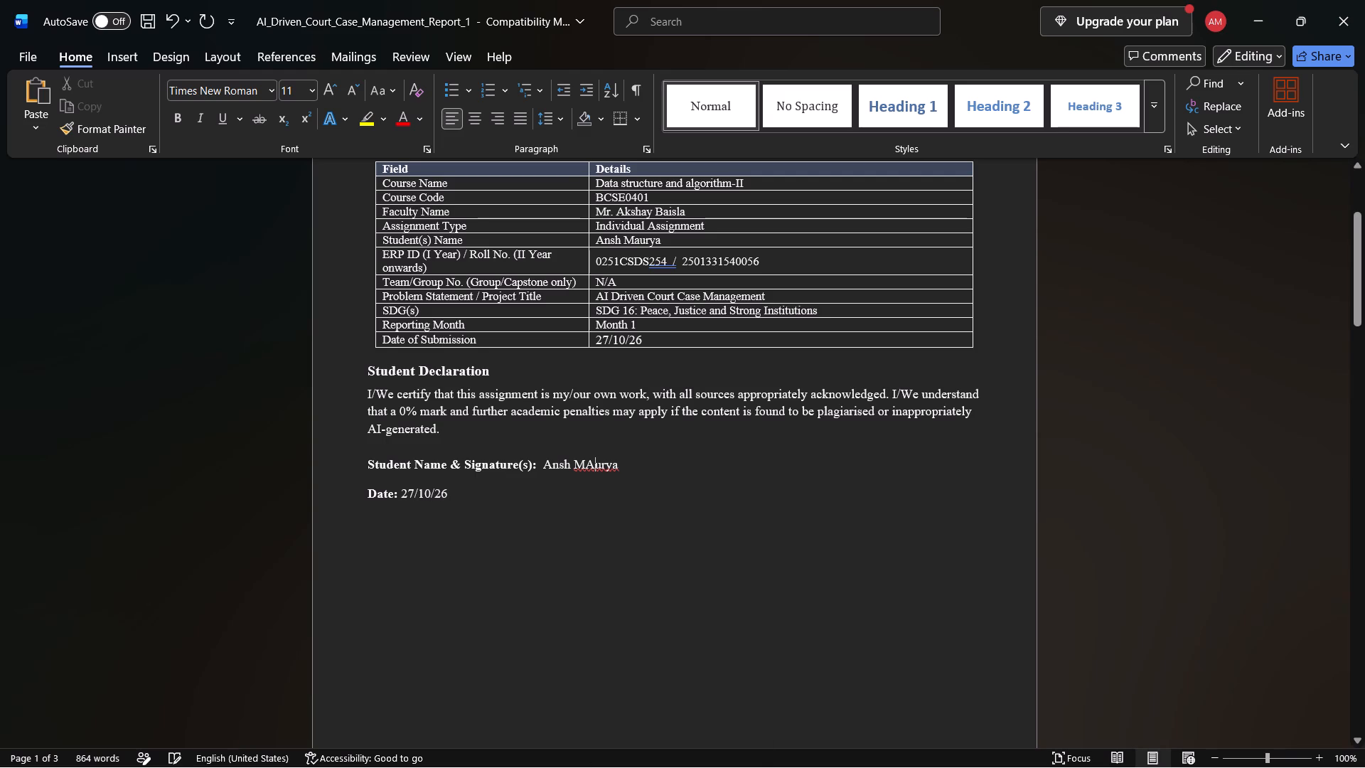
key(BackSpace)
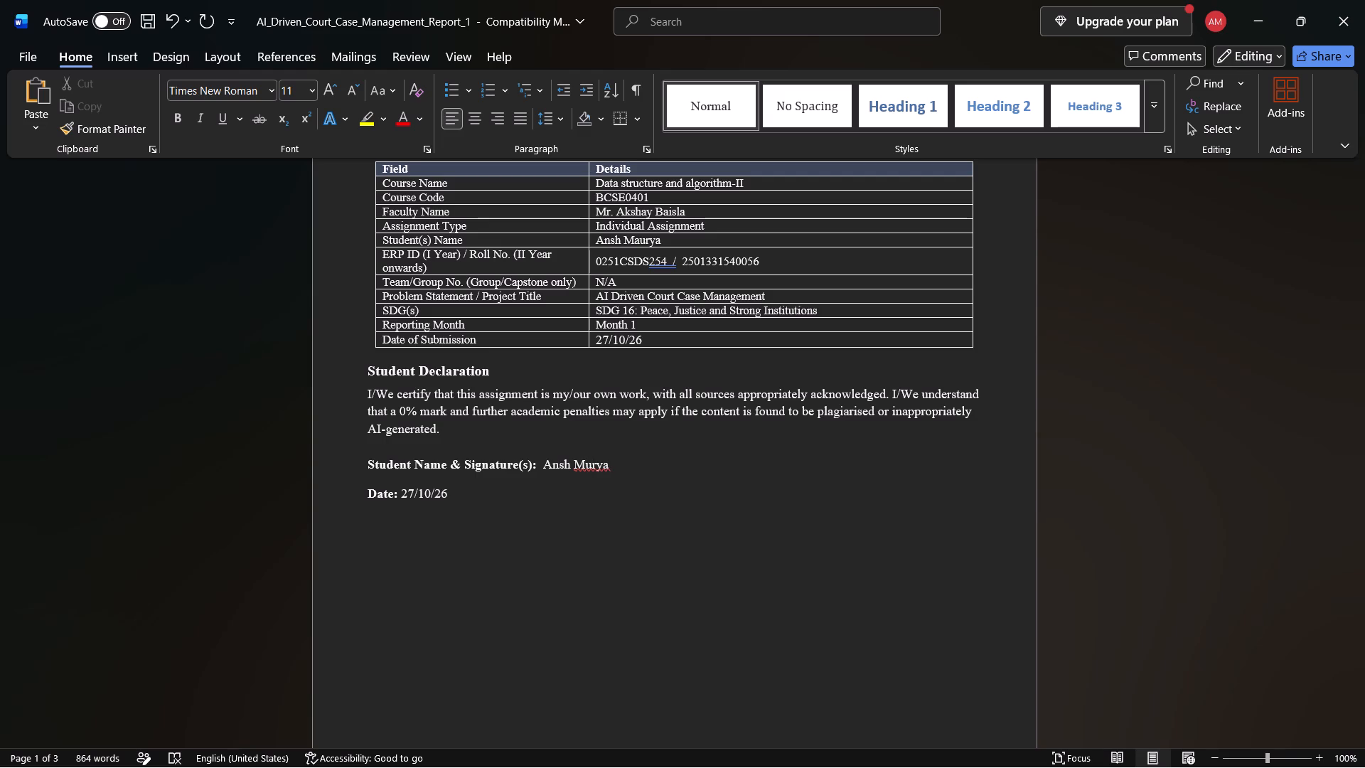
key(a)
click(603, 500)
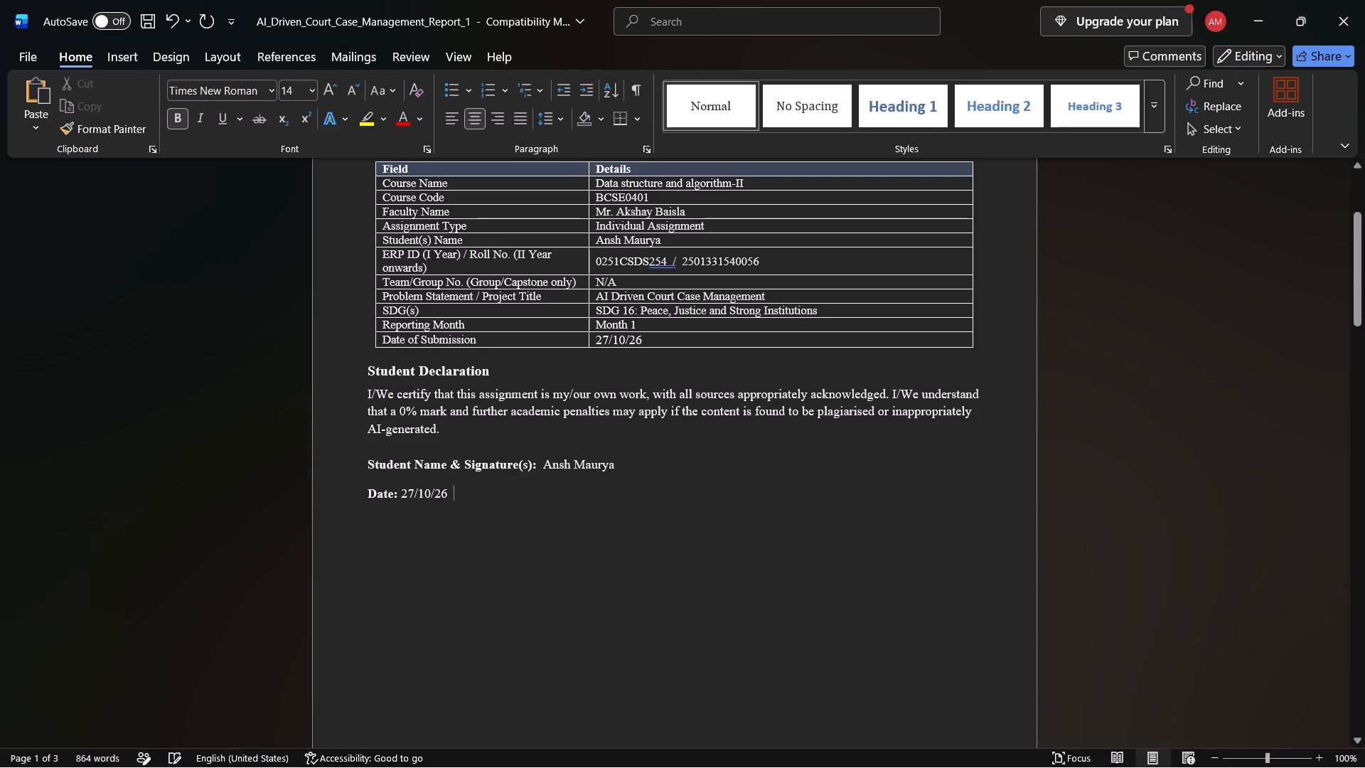
Add two blank lines between the Student Name & Signature(s) line and the Date line.
click(687, 477)
key(Return)
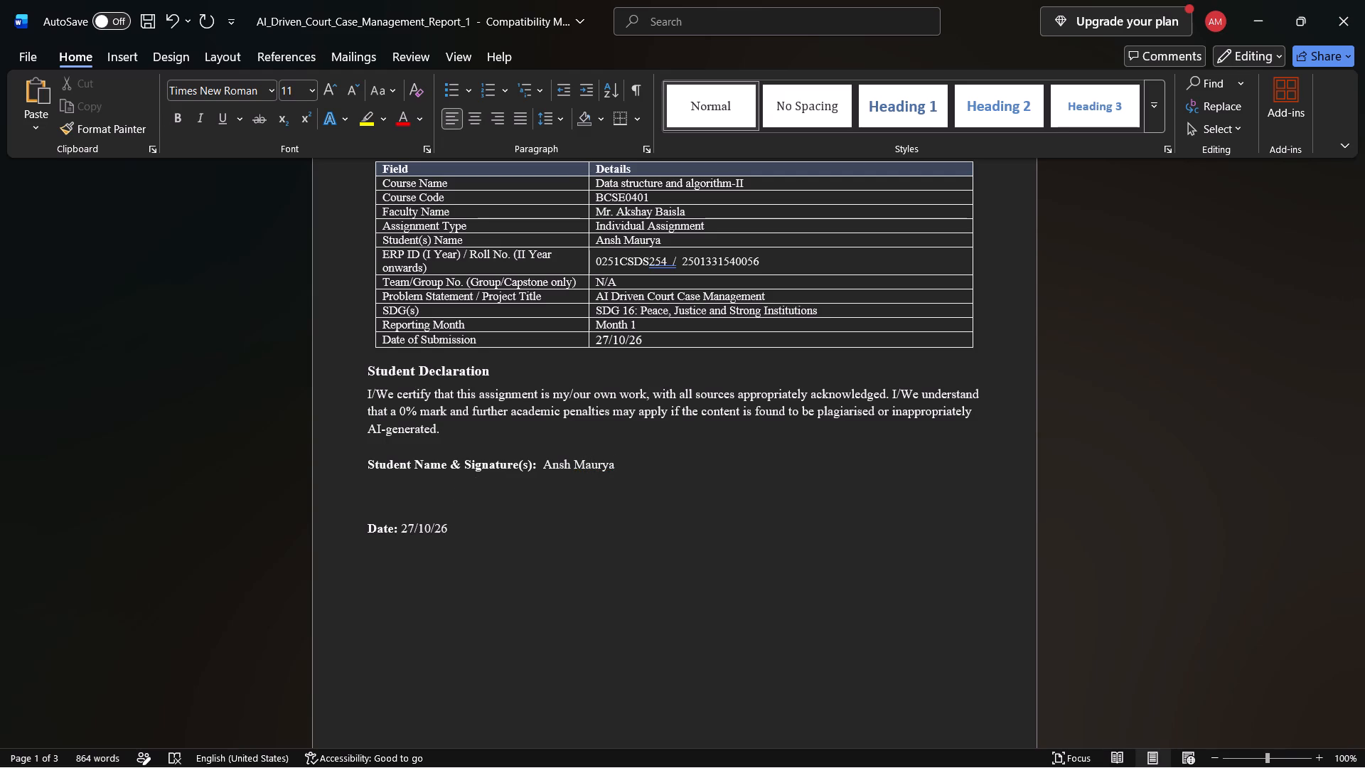
key(Return)
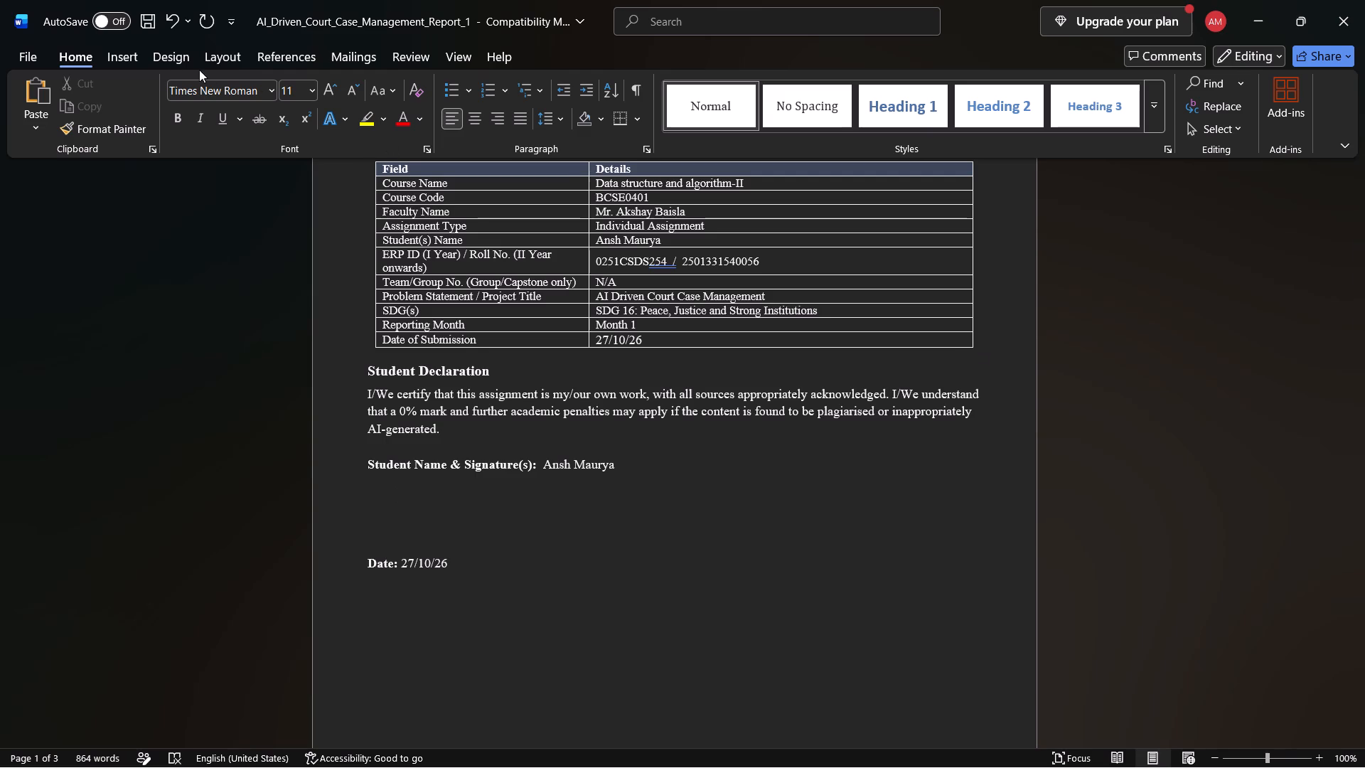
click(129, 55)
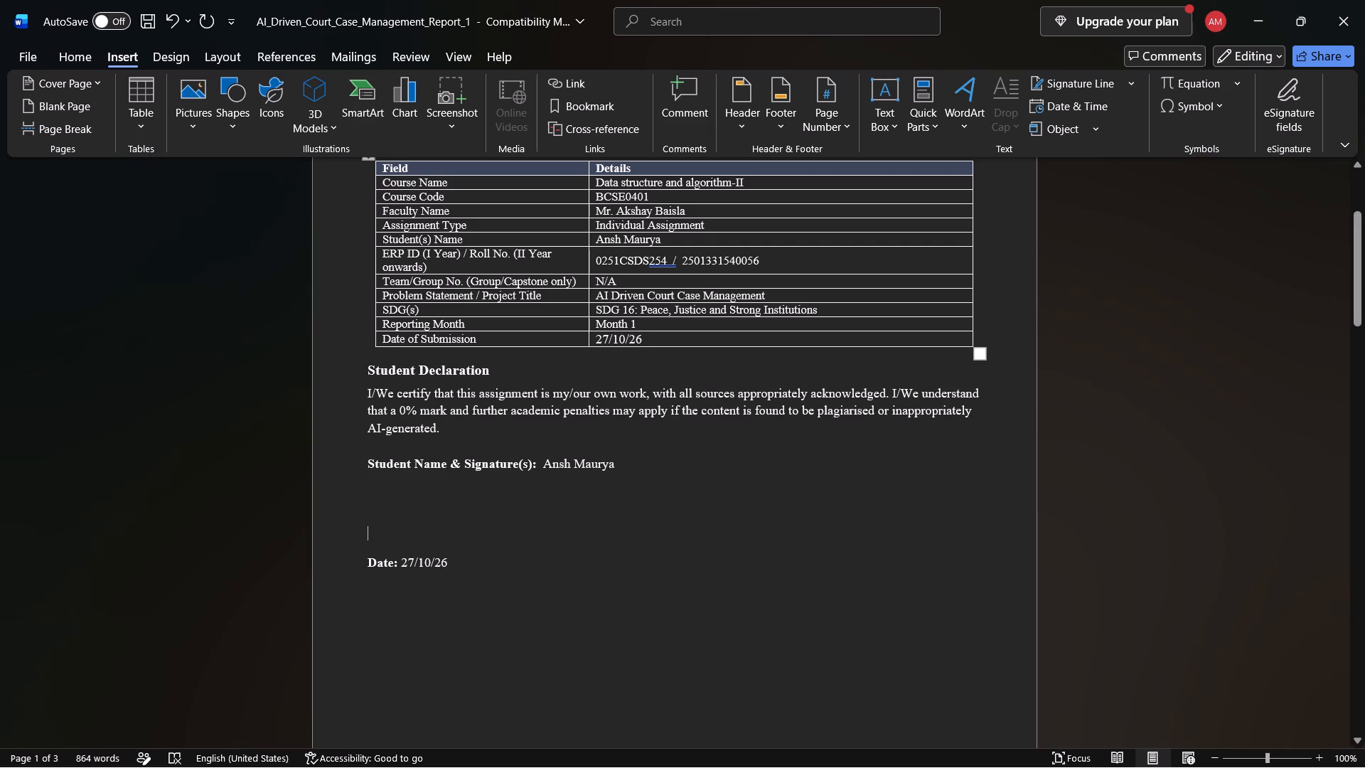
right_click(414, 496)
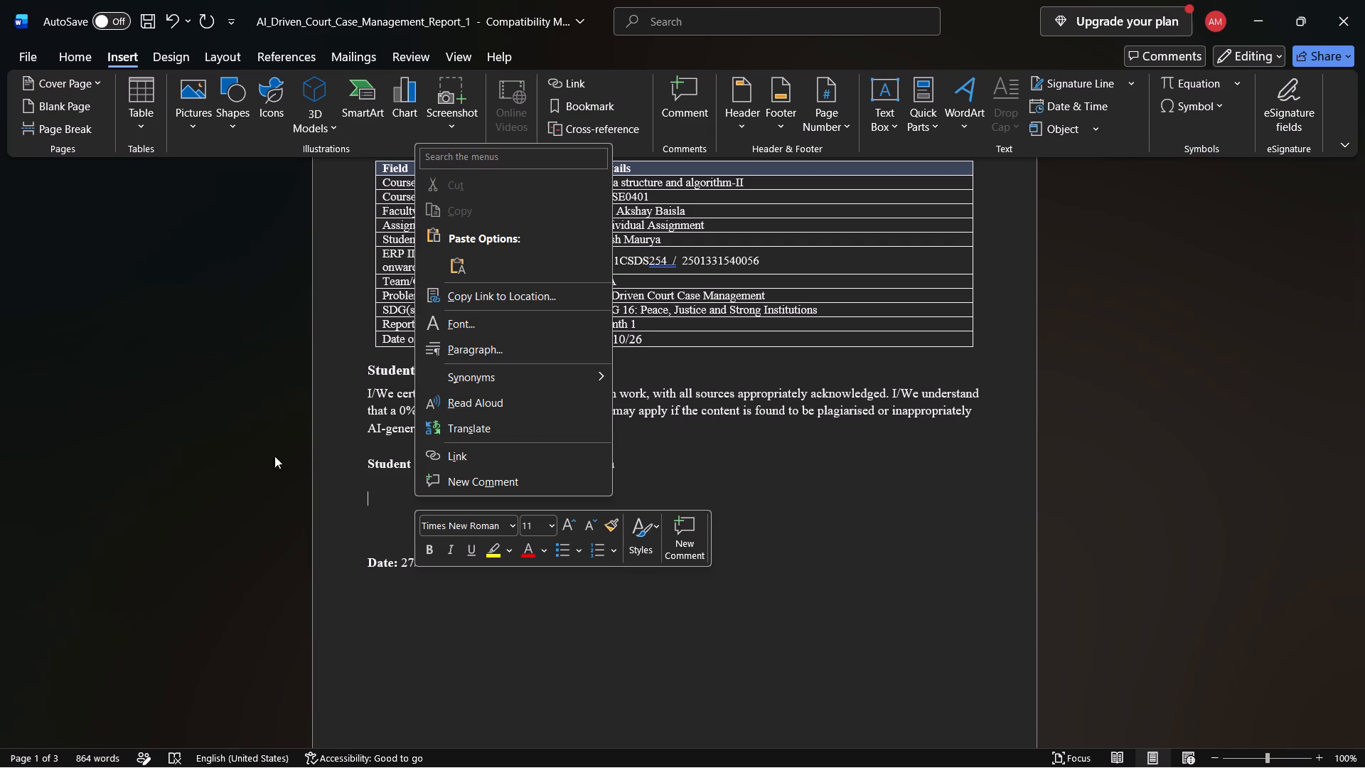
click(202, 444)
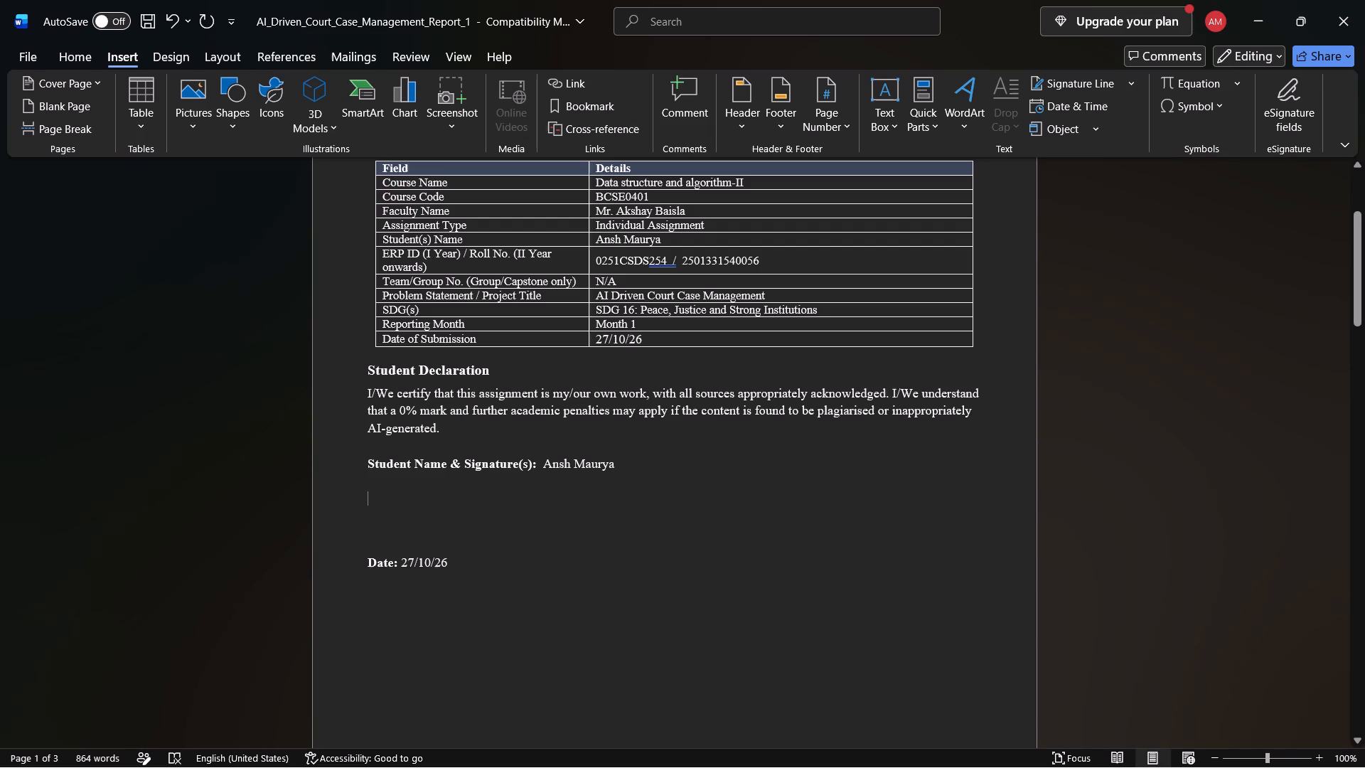
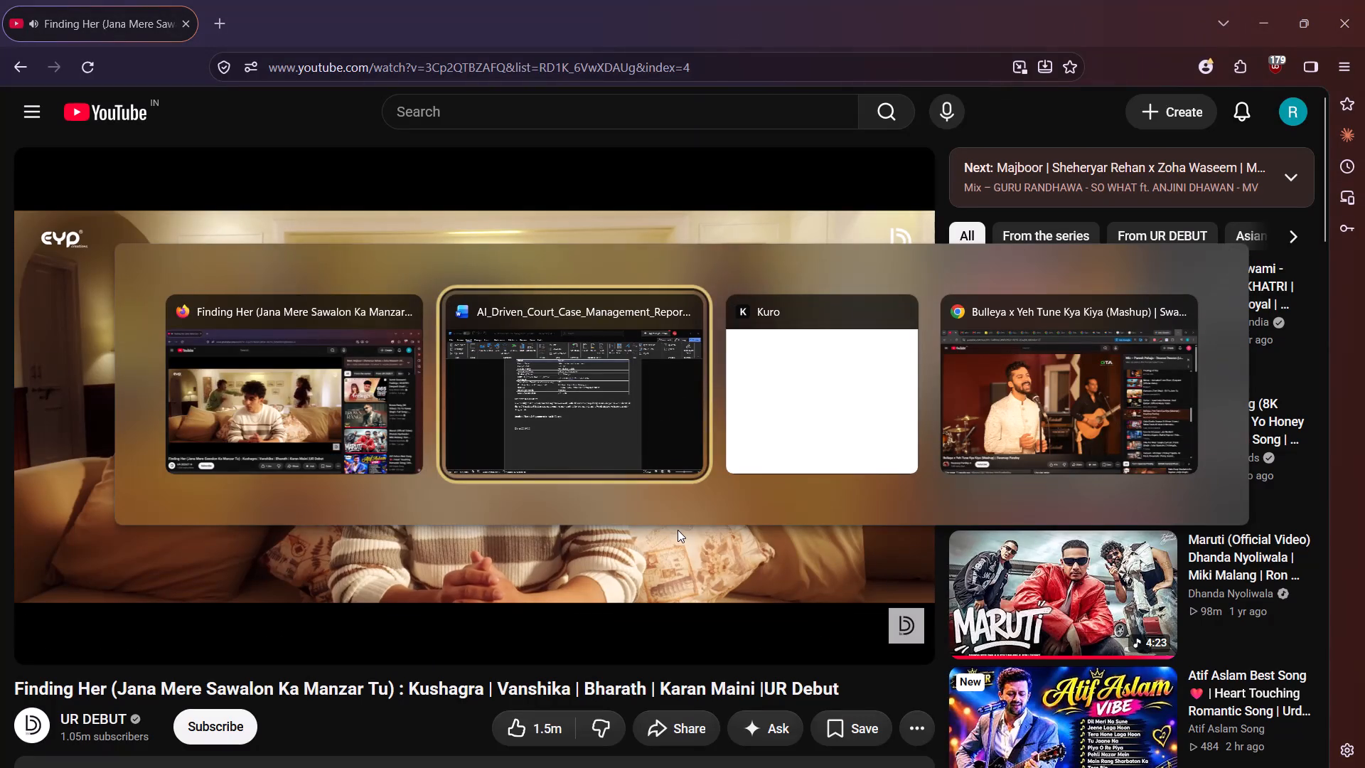
Switch from the browser video back to the AI_Driven_Court_Case_Management_Report_1 document in Word.
key(alt+Tab)
key(alt+Tab)
key(alt+Tab)
key(alt+Tab)
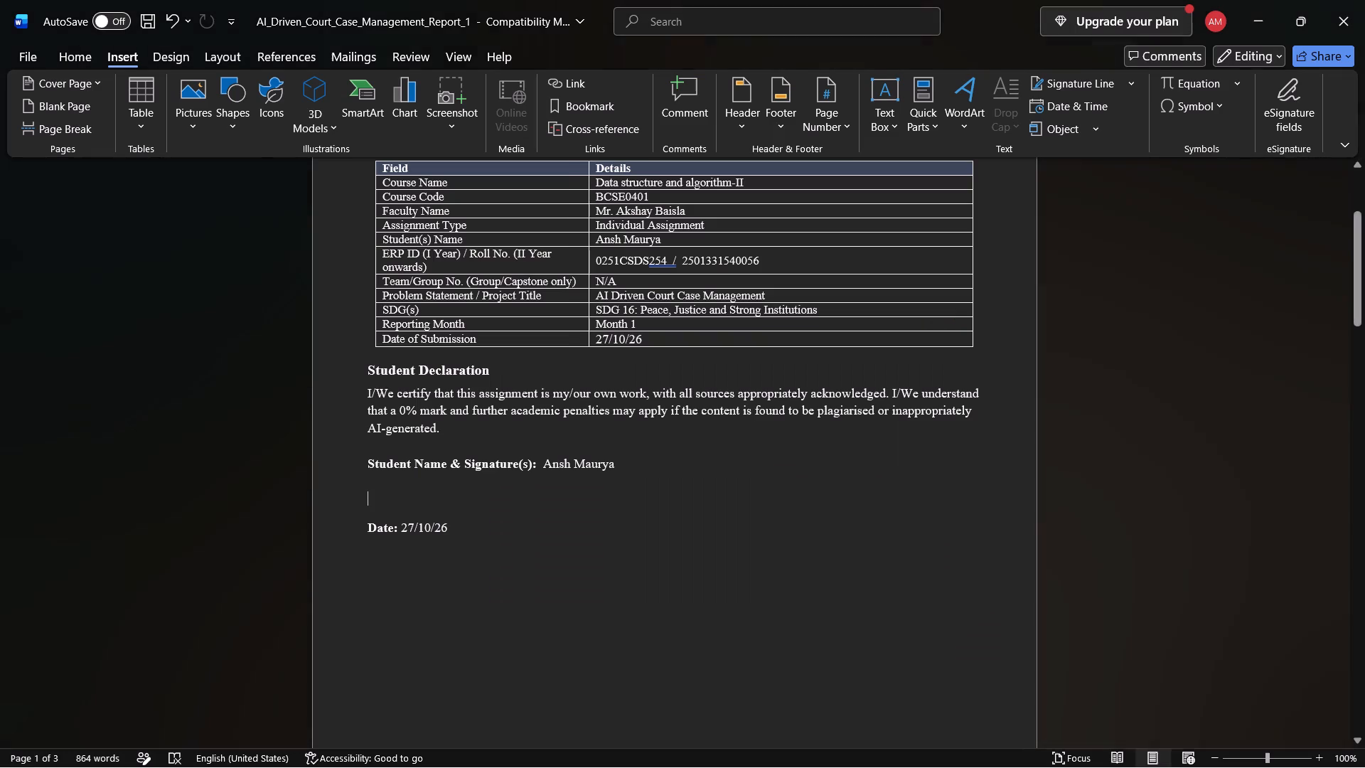
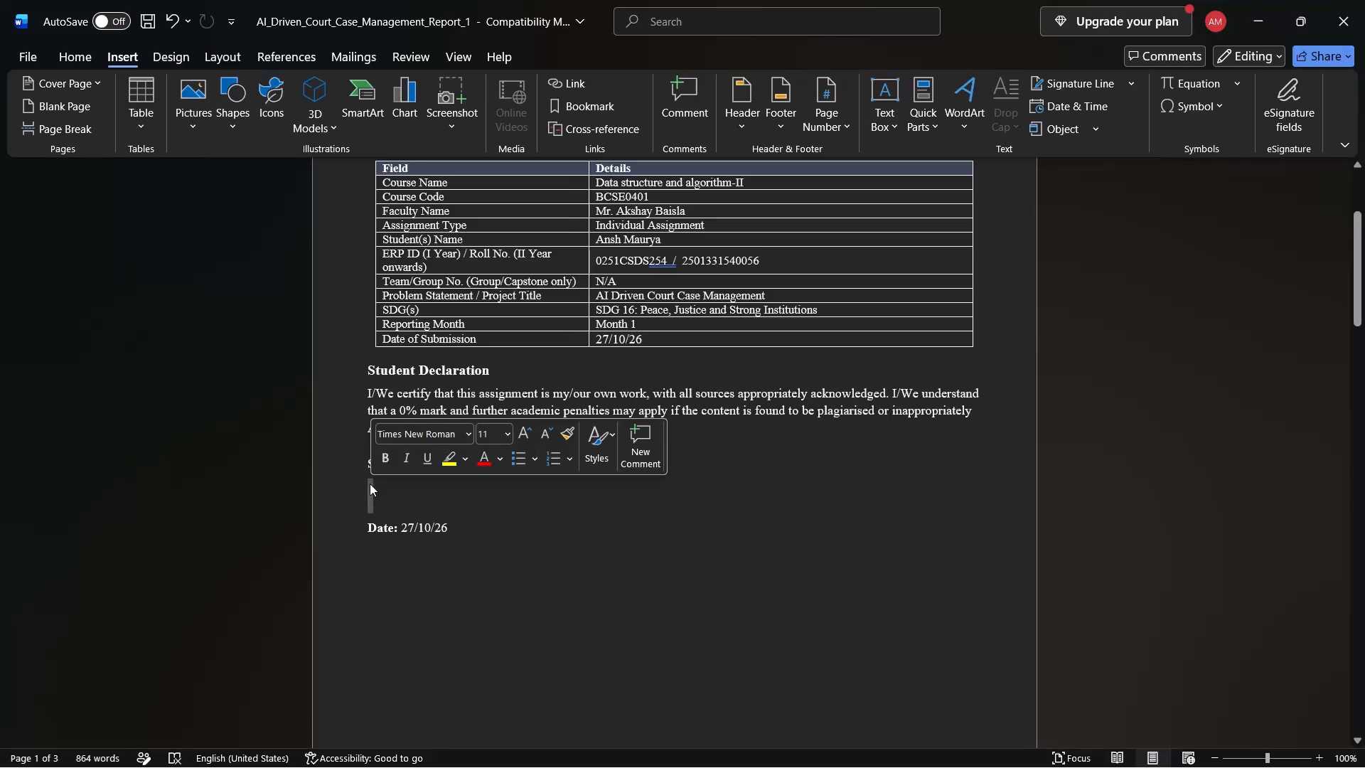
Paste the copied signature photo on the blank line below Student Name & Signature(s).
key(ctrl+v)
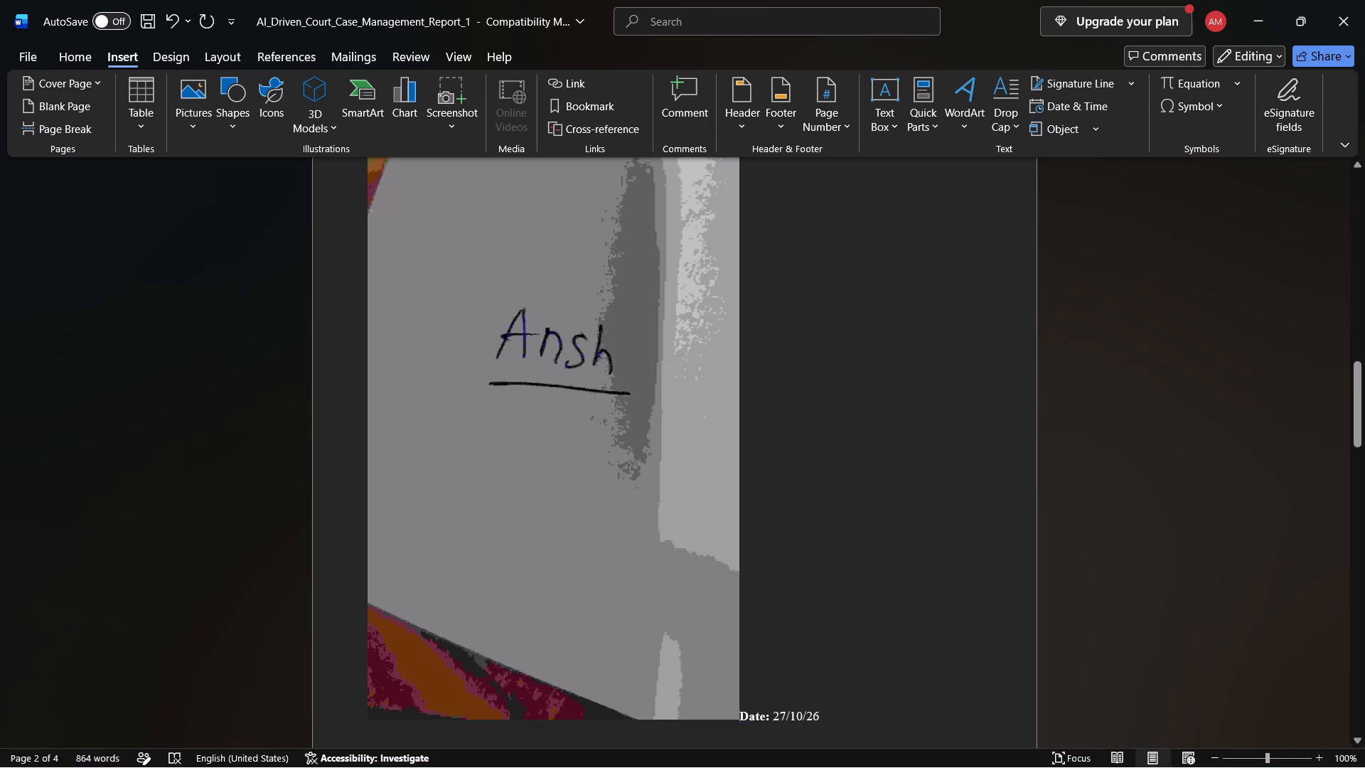
Select the pasted signature photo and narrow it to roughly a third of the page width.
drag(604, 722, 604, 718)
drag(604, 718, 613, 530)
drag(743, 420, 714, 421)
right_click(595, 356)
click(579, 385)
drag(579, 385, 581, 389)
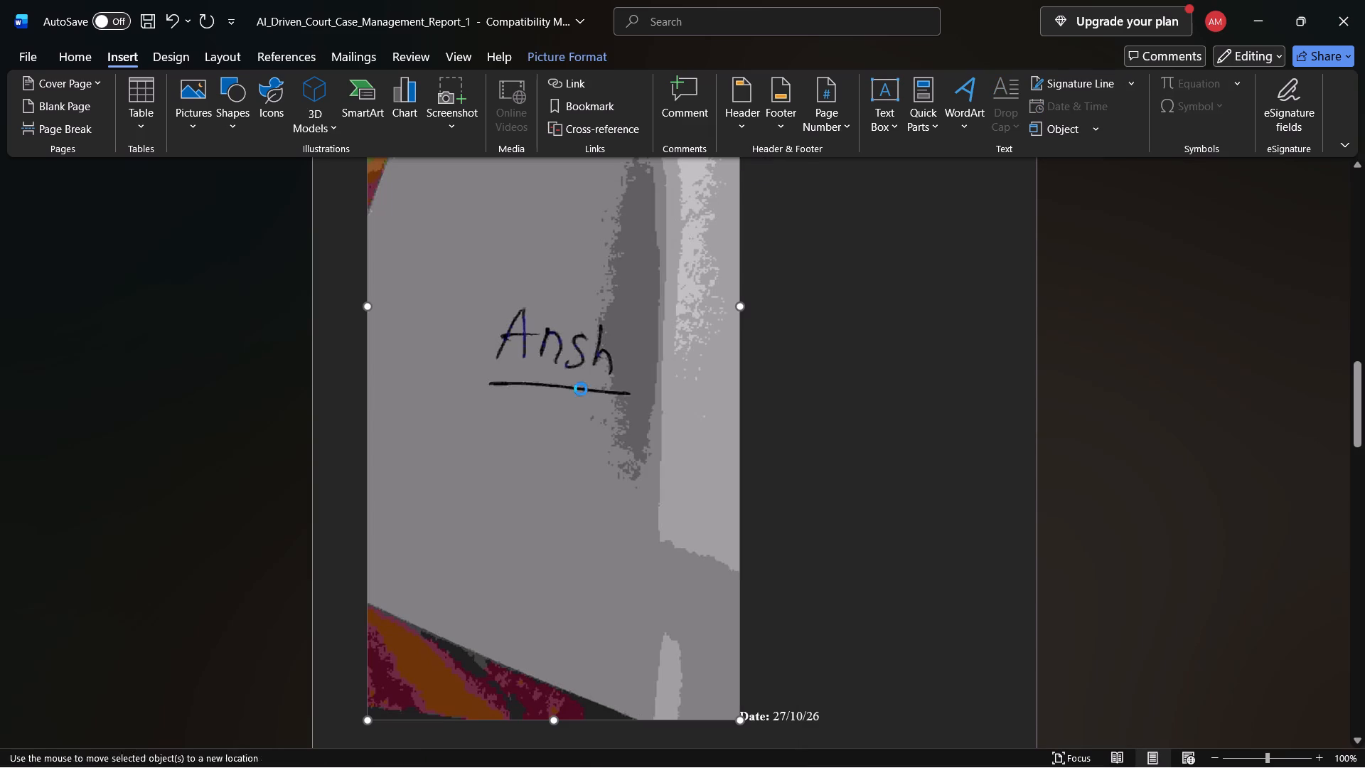
drag(581, 389, 647, 402)
drag(369, 303, 513, 346)
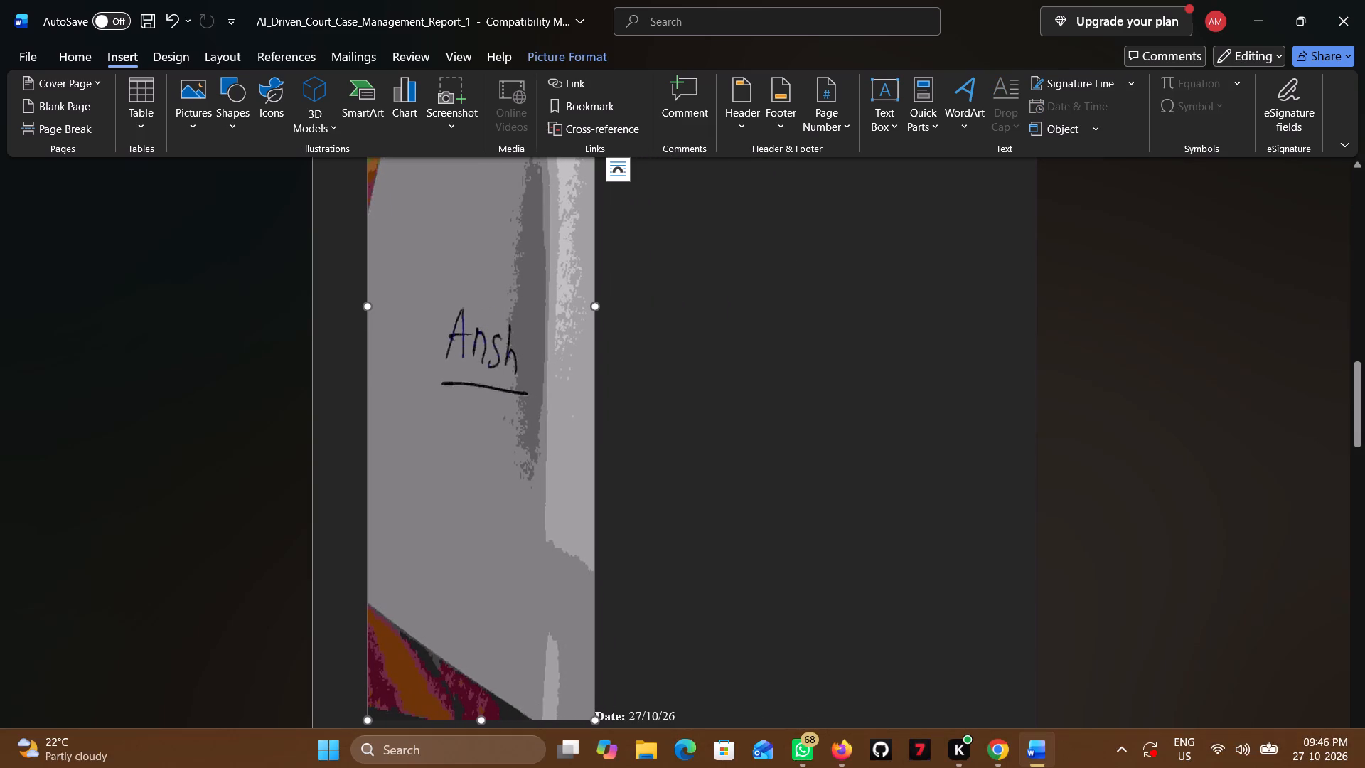
Reduce the signature photo's height and narrow it further, so it fits as a small picture under the student name line.
drag(485, 719, 483, 677)
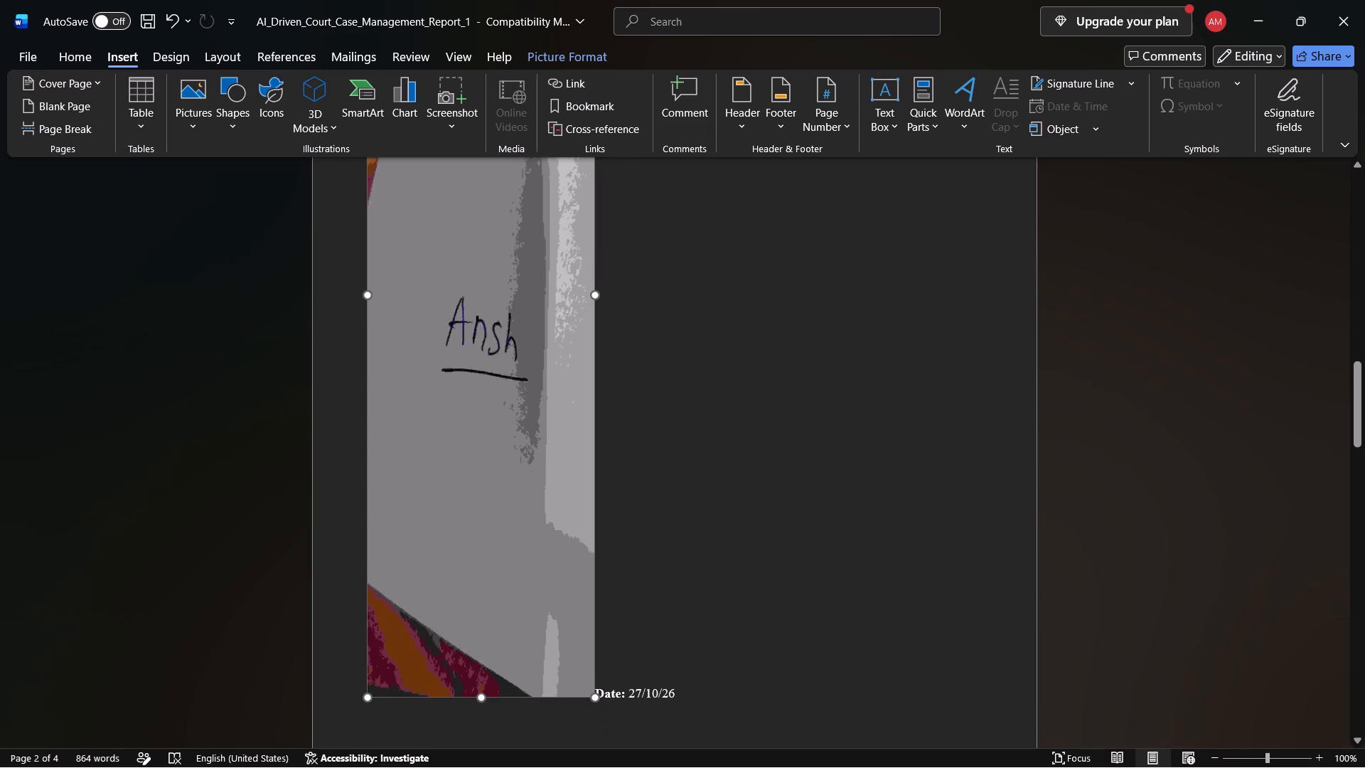
drag(483, 677, 486, 249)
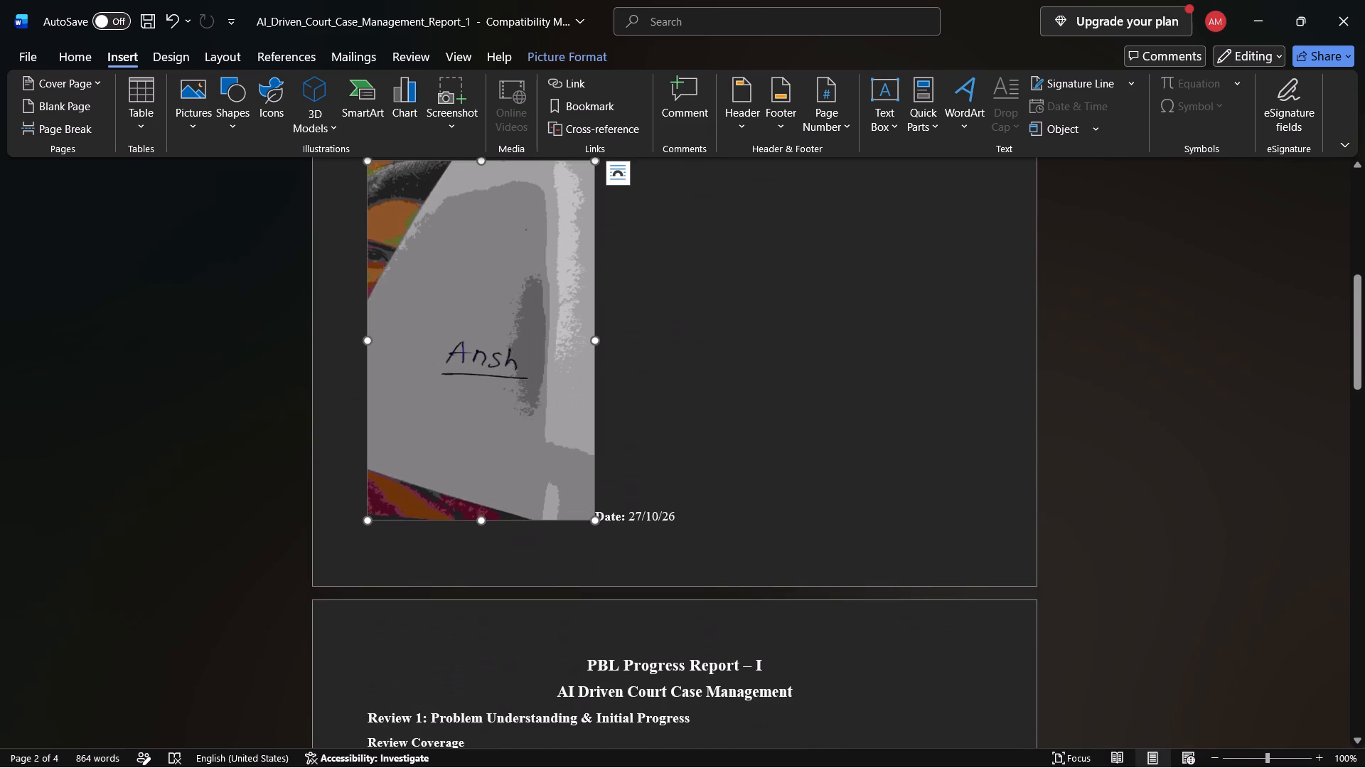
scroll(596, 397, up, 2)
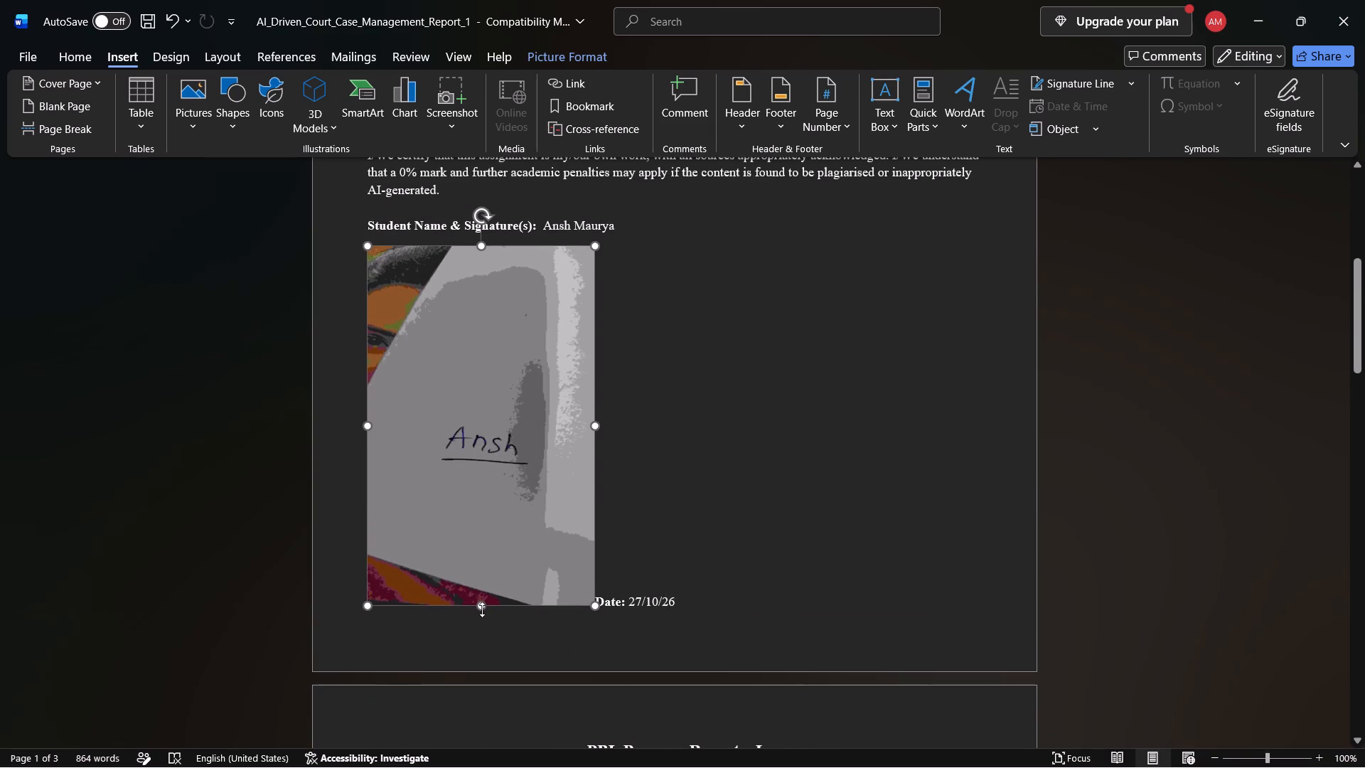
drag(480, 603, 484, 282)
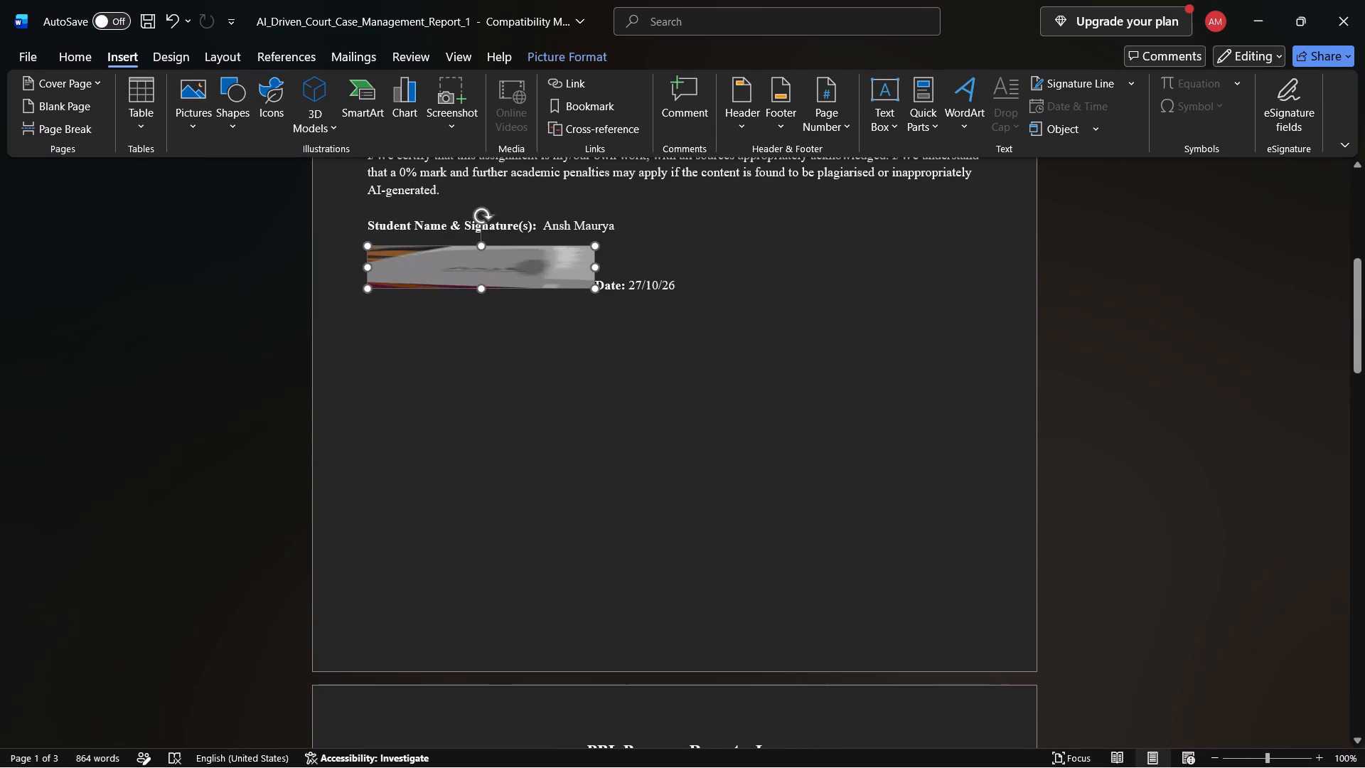
drag(484, 282, 487, 274)
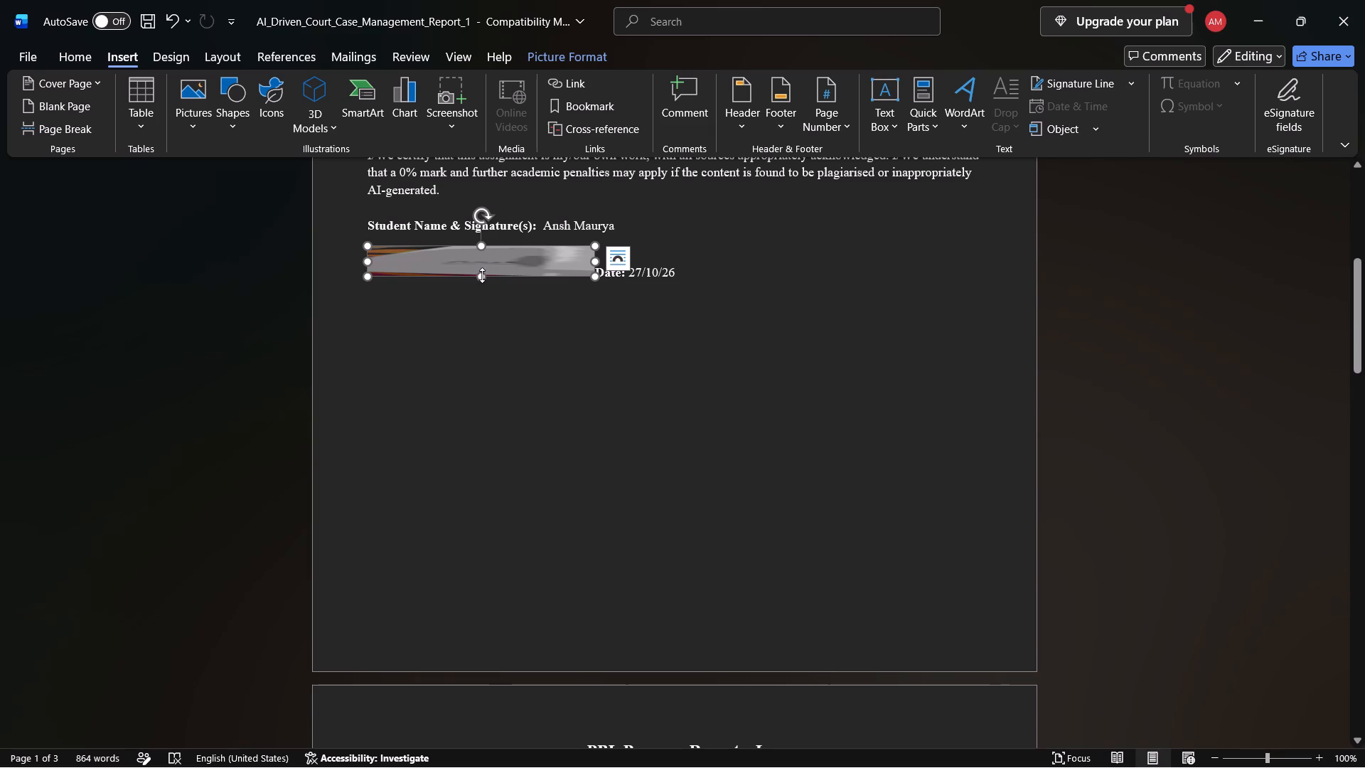
drag(482, 275, 477, 383)
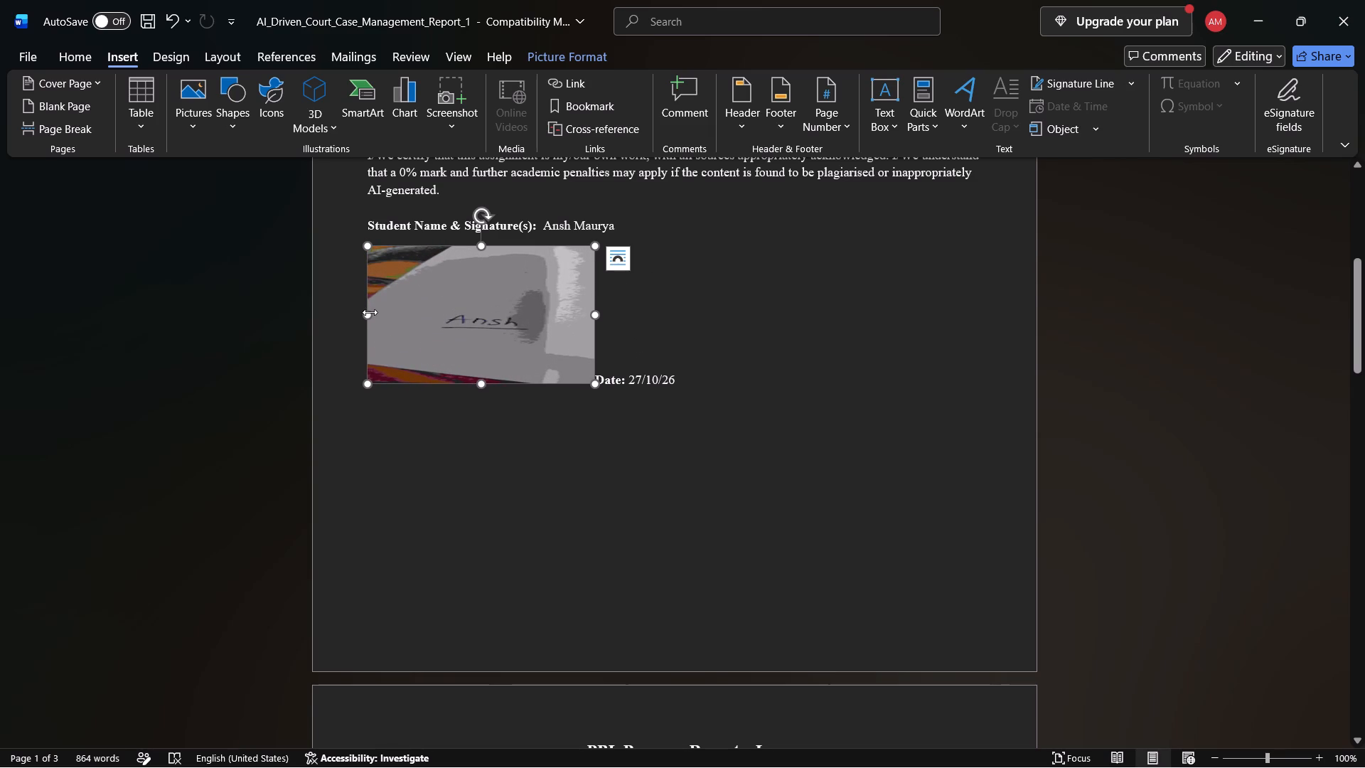
drag(368, 312, 450, 330)
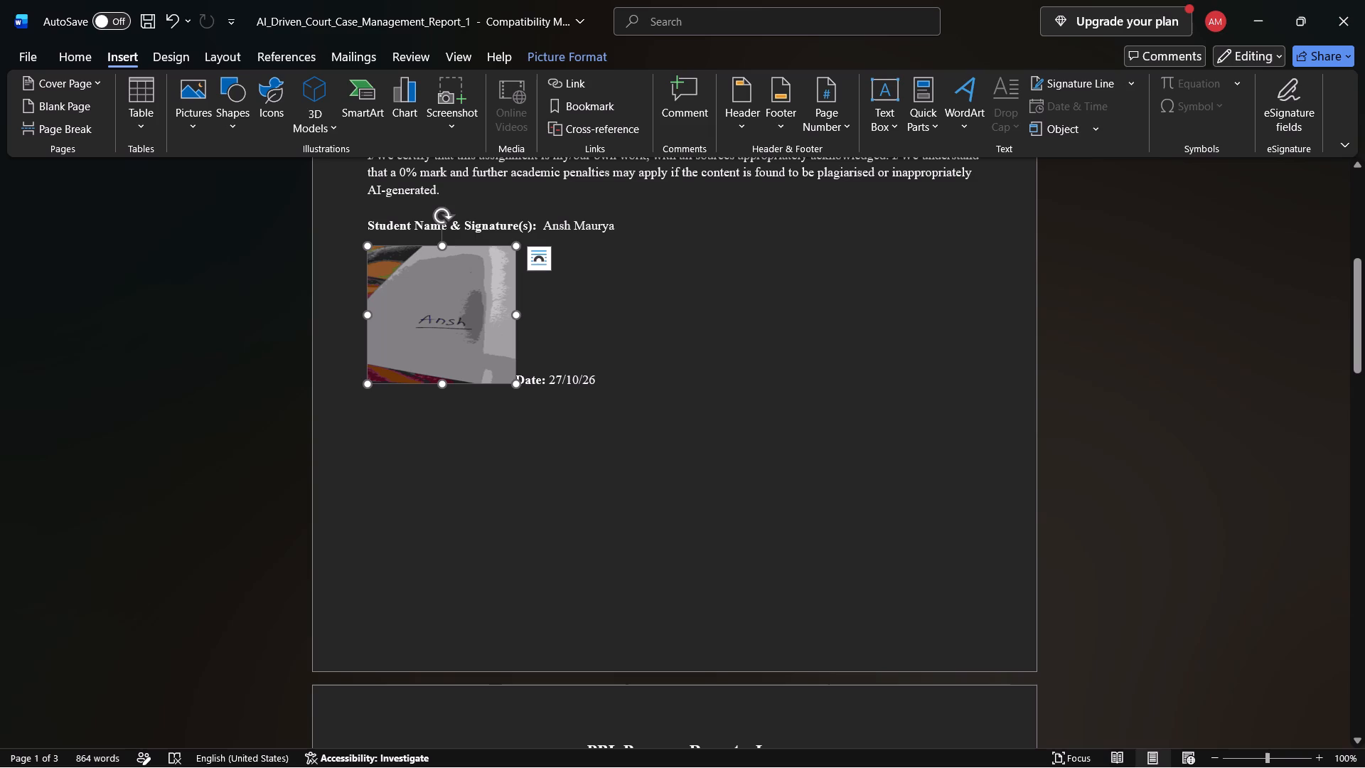
Move the signature picture off the Date line, in front of the PBL Progress Report – I heading.
click(481, 332)
drag(481, 332, 633, 309)
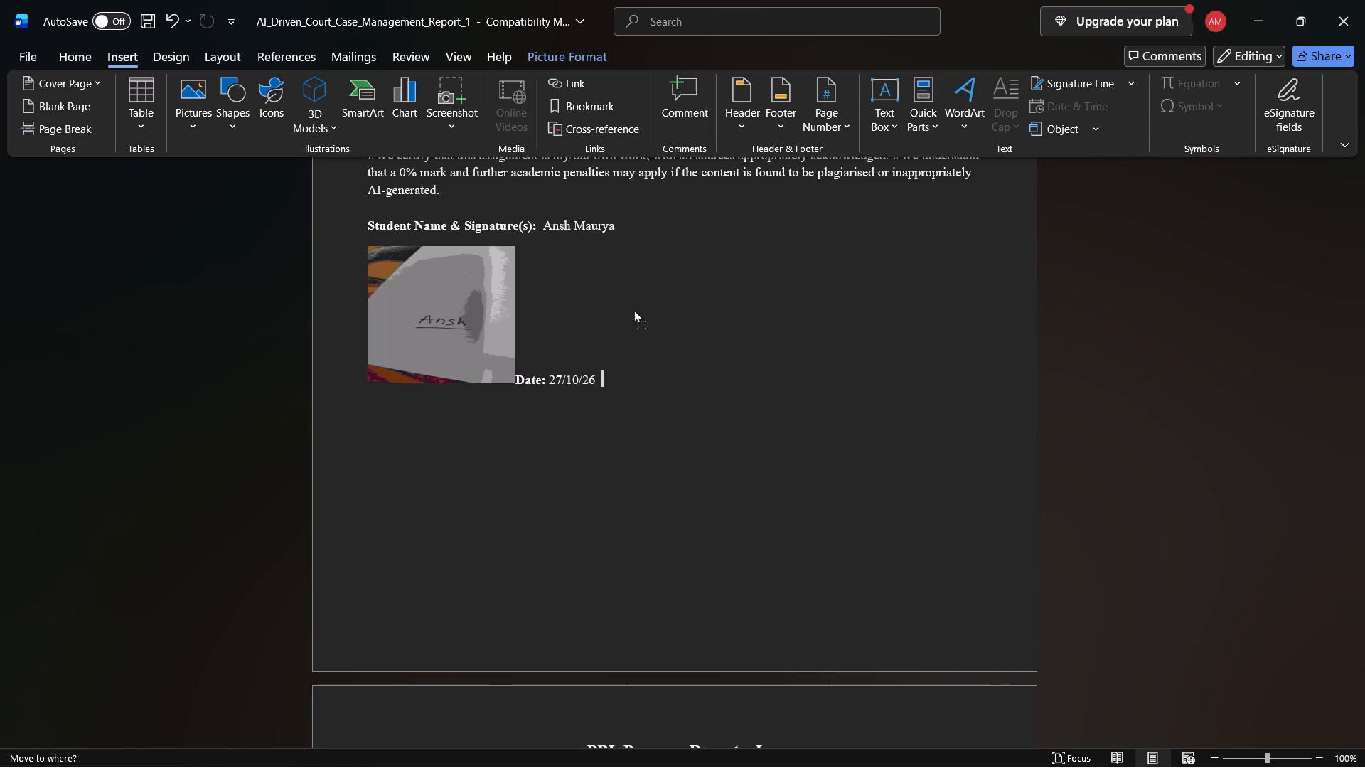
drag(633, 309, 648, 299)
Copy the Date line below Student Name & Signature(s) and delete it from the declaration.
scroll(647, 310, down, 2)
scroll(647, 310, up, 4)
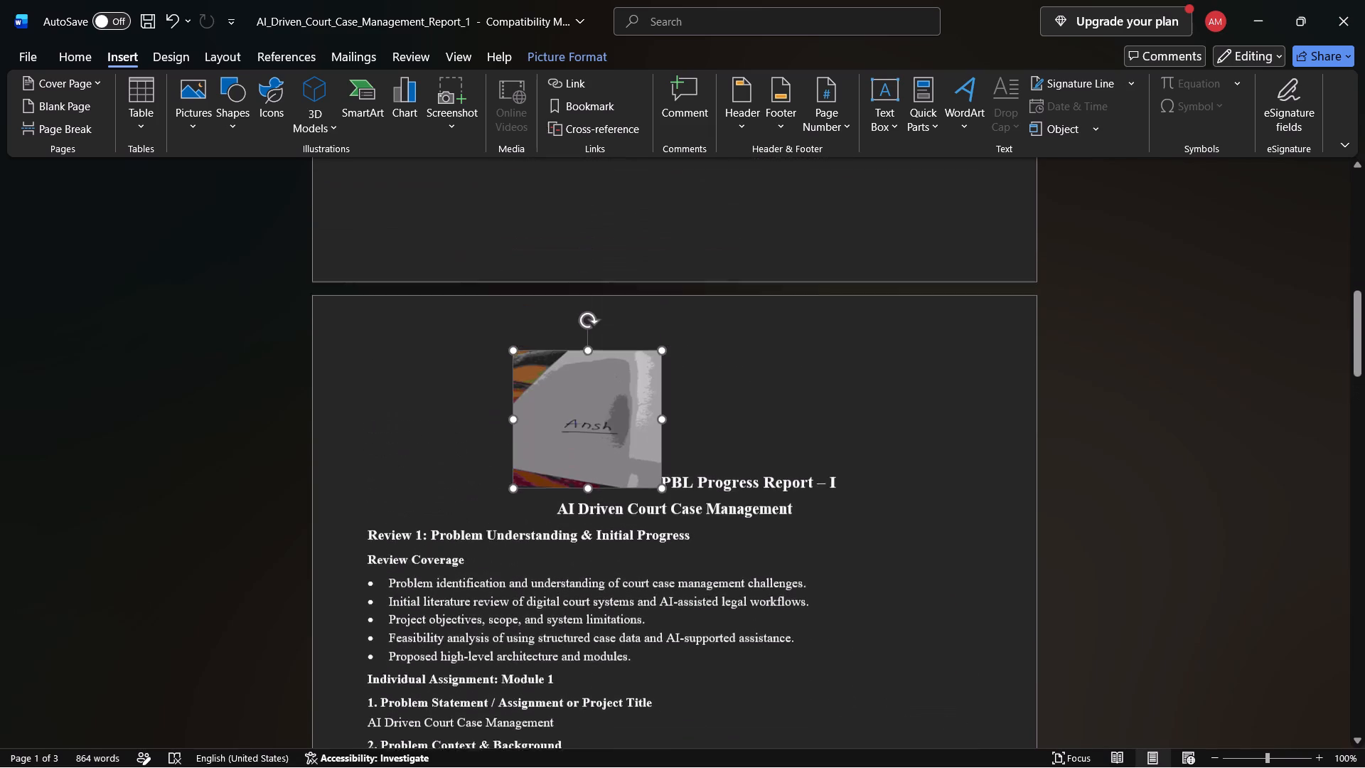
scroll(647, 310, up, 11)
scroll(647, 310, down, 1)
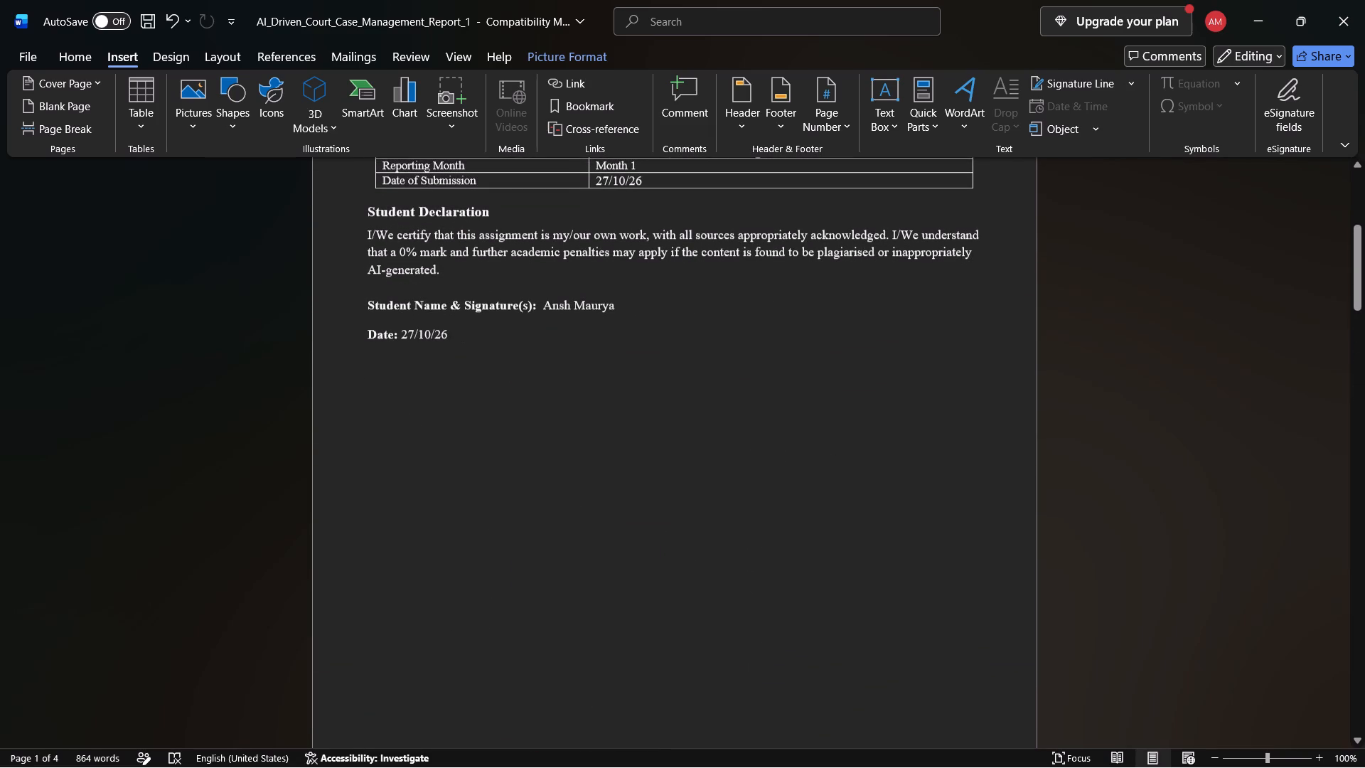
drag(450, 332, 330, 329)
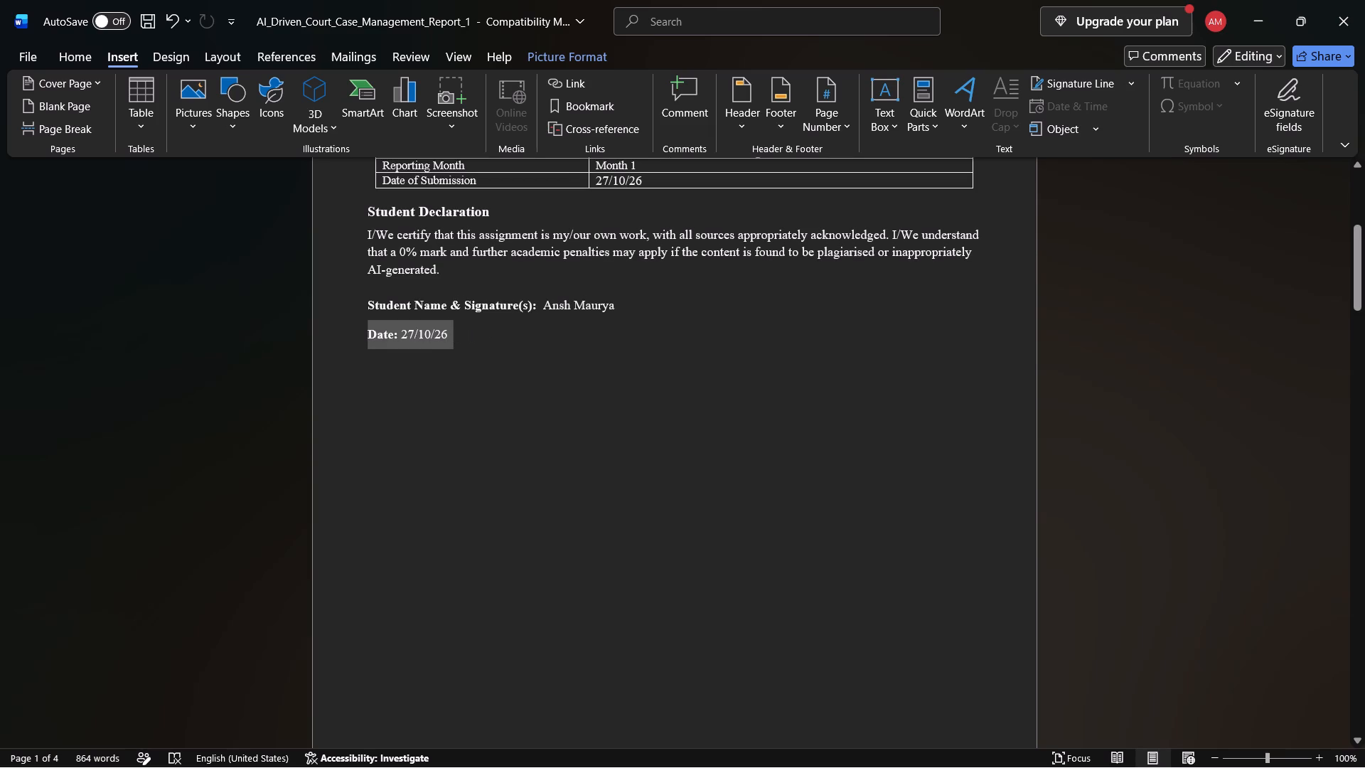
drag(330, 329, 268, 330)
key(ctrl+c)
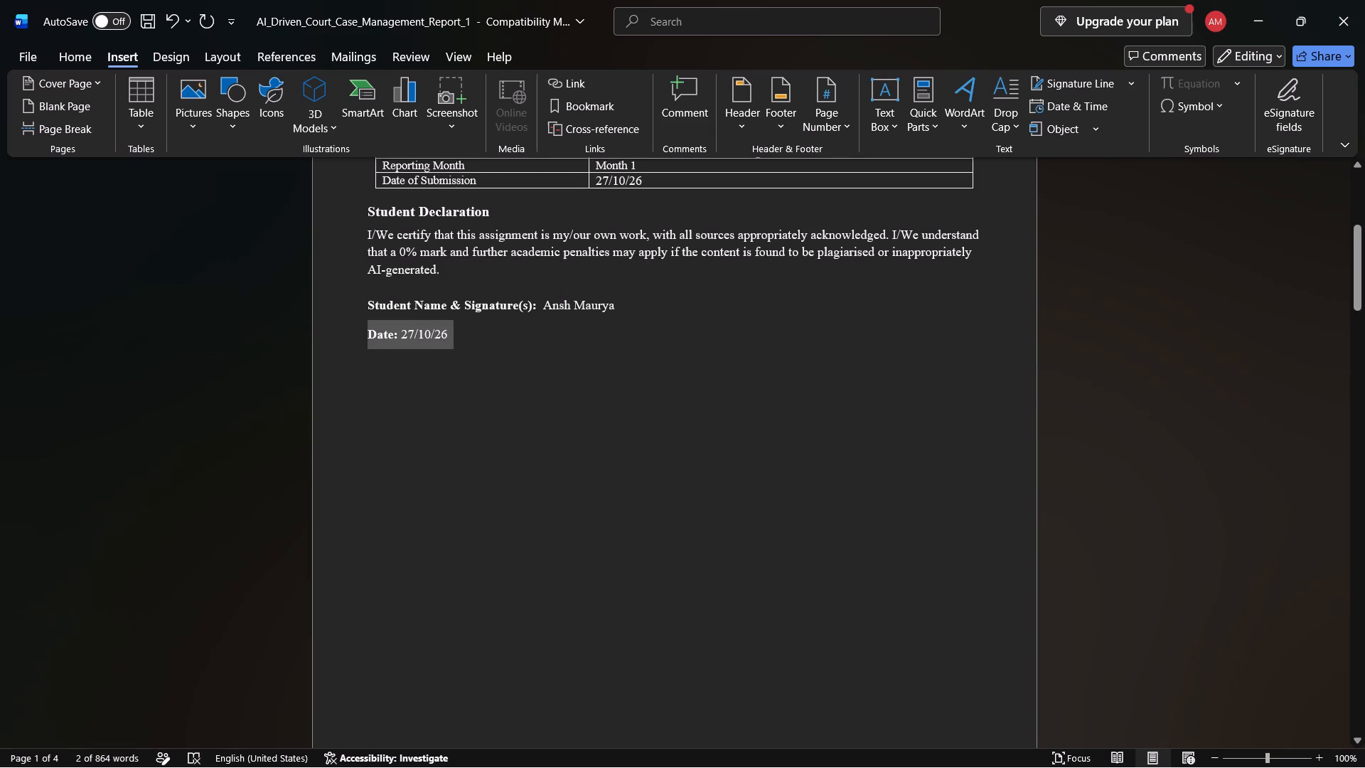
key(BackSpace)
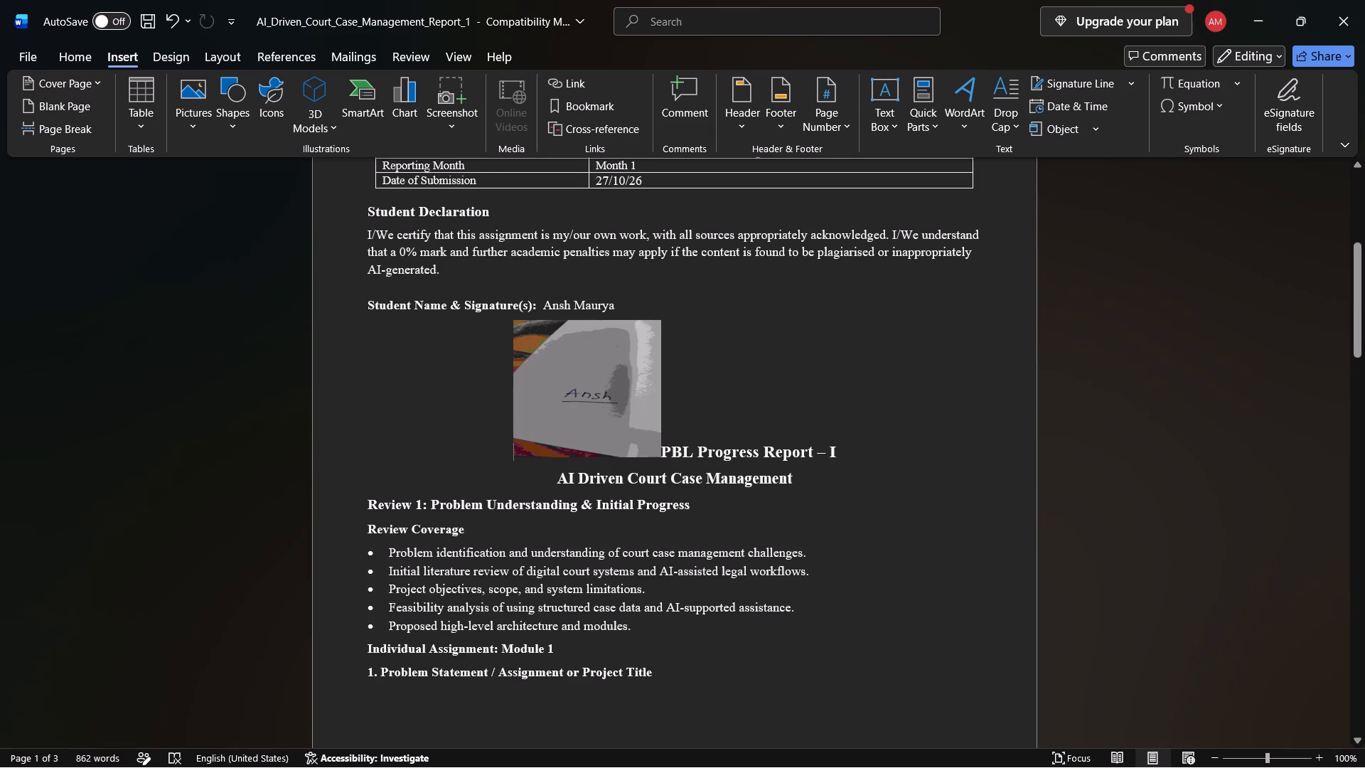
Add a blank line below the student name line and move the signature picture onto it.
key(Return)
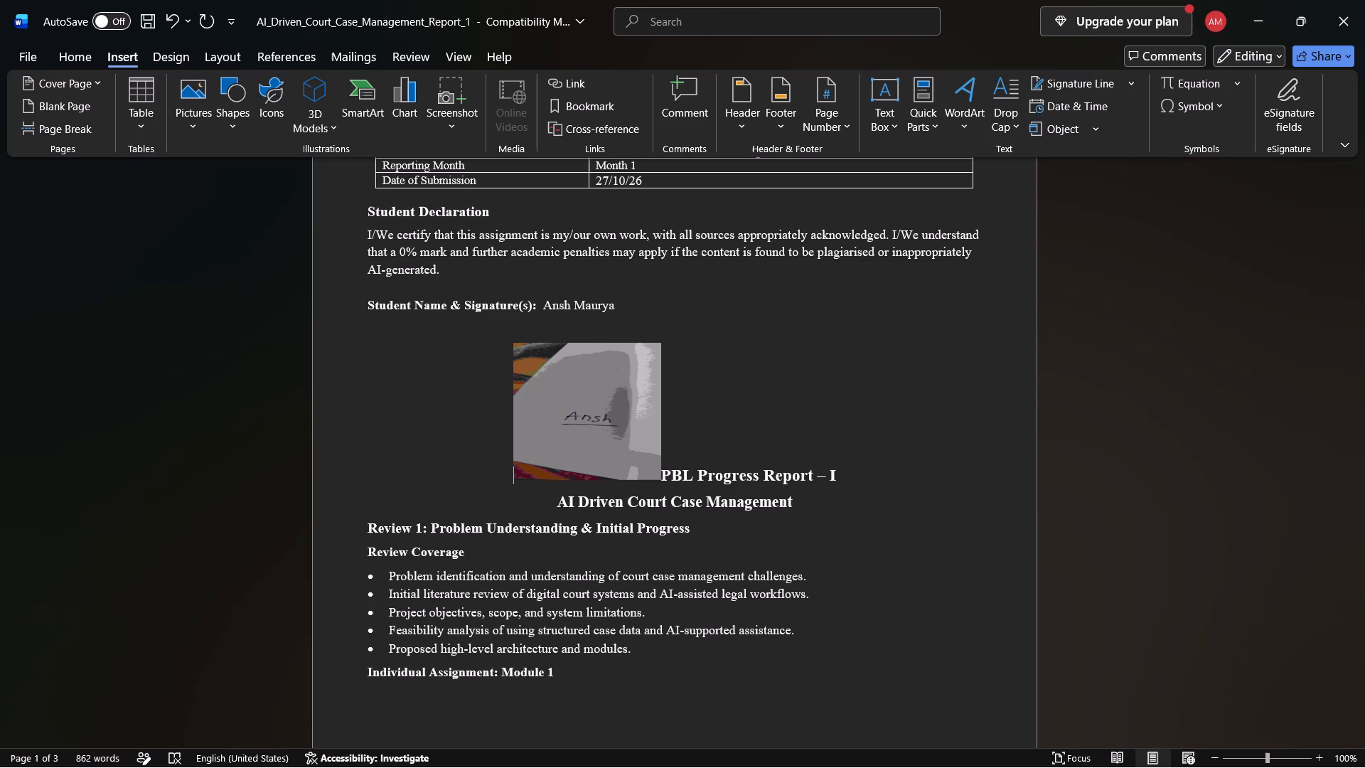
drag(549, 407, 690, 321)
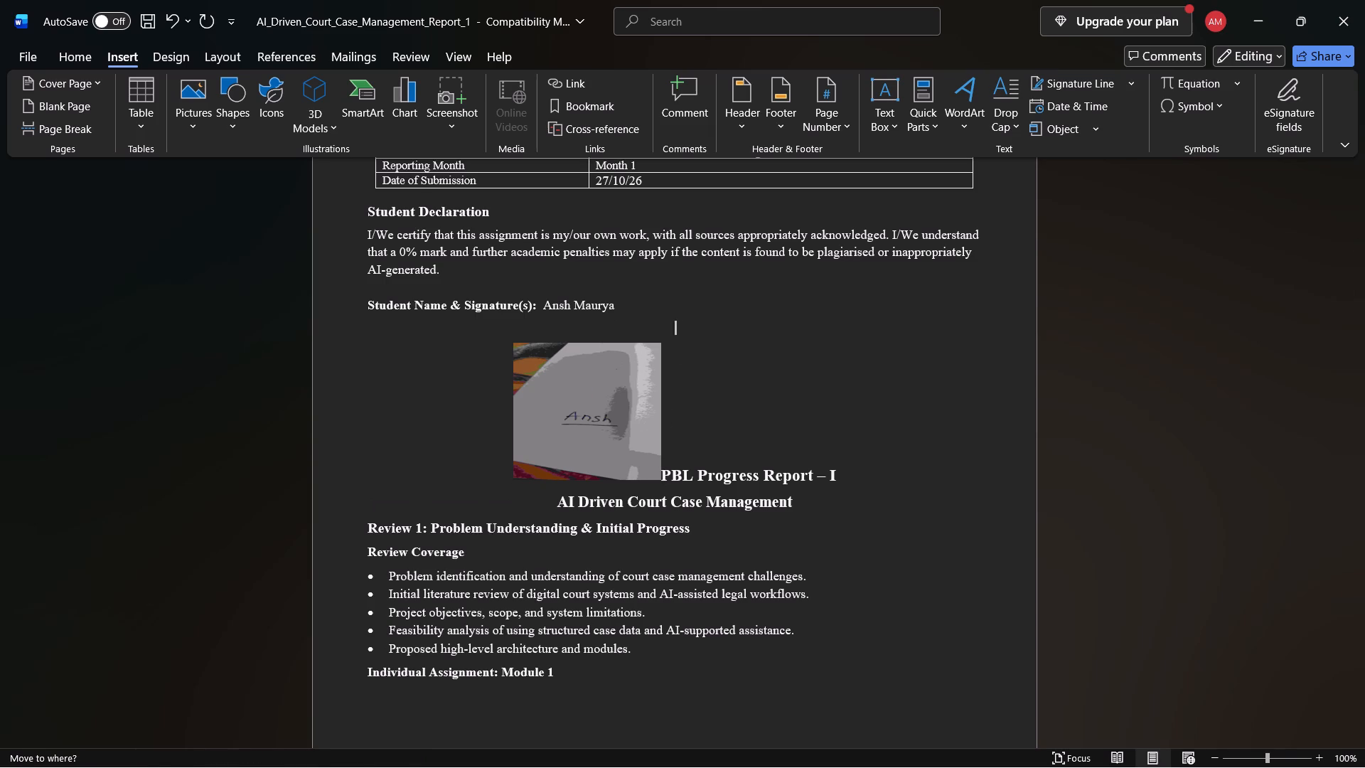
Insert blank lines before the PBL Progress Report – I heading to push it onto the second page.
click(572, 469)
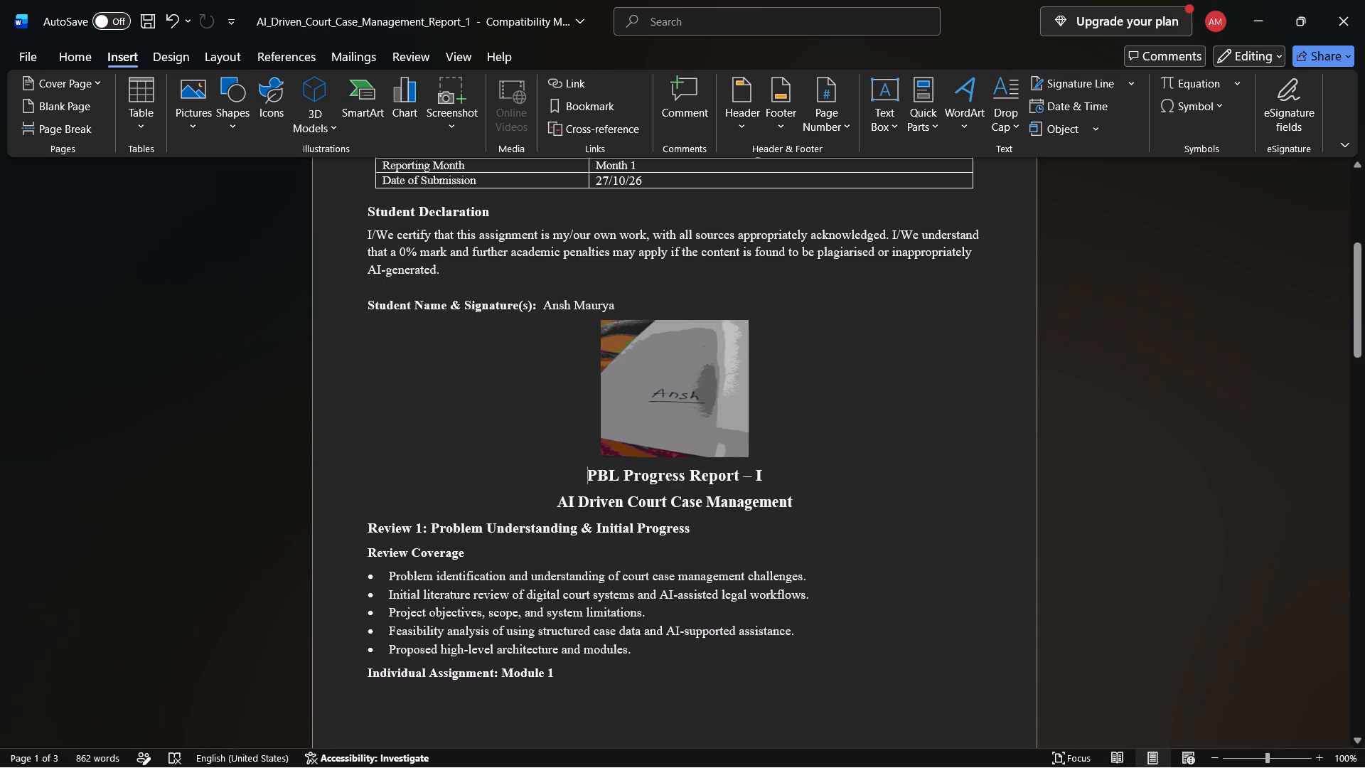
key(Return)
key(Return)
key(Return)
key(Return)
key(Return)
key(Return)
key(Return)
key(Return)
key(Return)
key(Return)
key(Return)
key(Return)
key(Return)
key(Return)
key(Return)
key(Return)
key(Return)
key(Return)
key(Return)
key(Return)
key(Return)
key(Return)
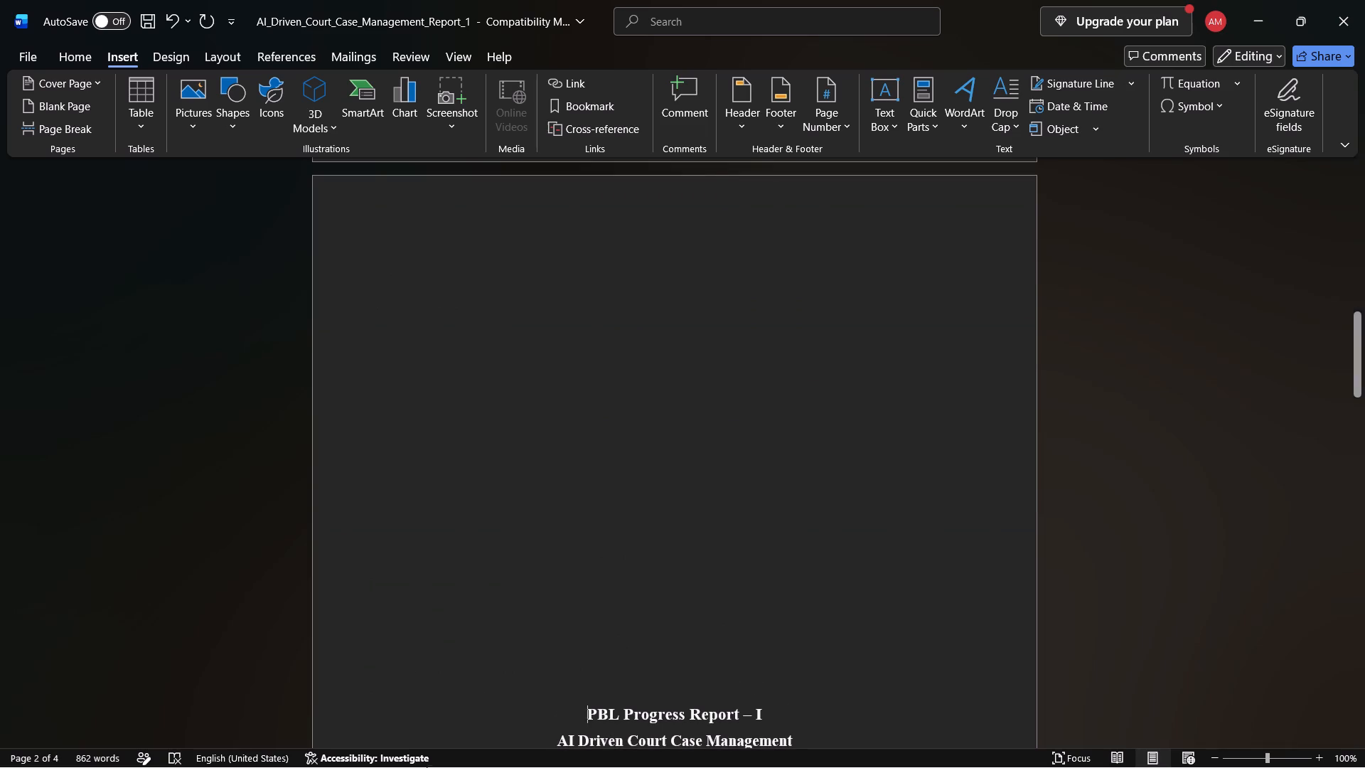
Remove surplus blank lines above the PBL Progress Report – I heading, keeping the heading near the top of the second page.
key(BackSpace)
key(BackSpace)
key(BackSpace)
key(BackSpace)
key(BackSpace)
key(BackSpace)
key(BackSpace)
key(BackSpace)
key(BackSpace)
key(BackSpace)
key(BackSpace)
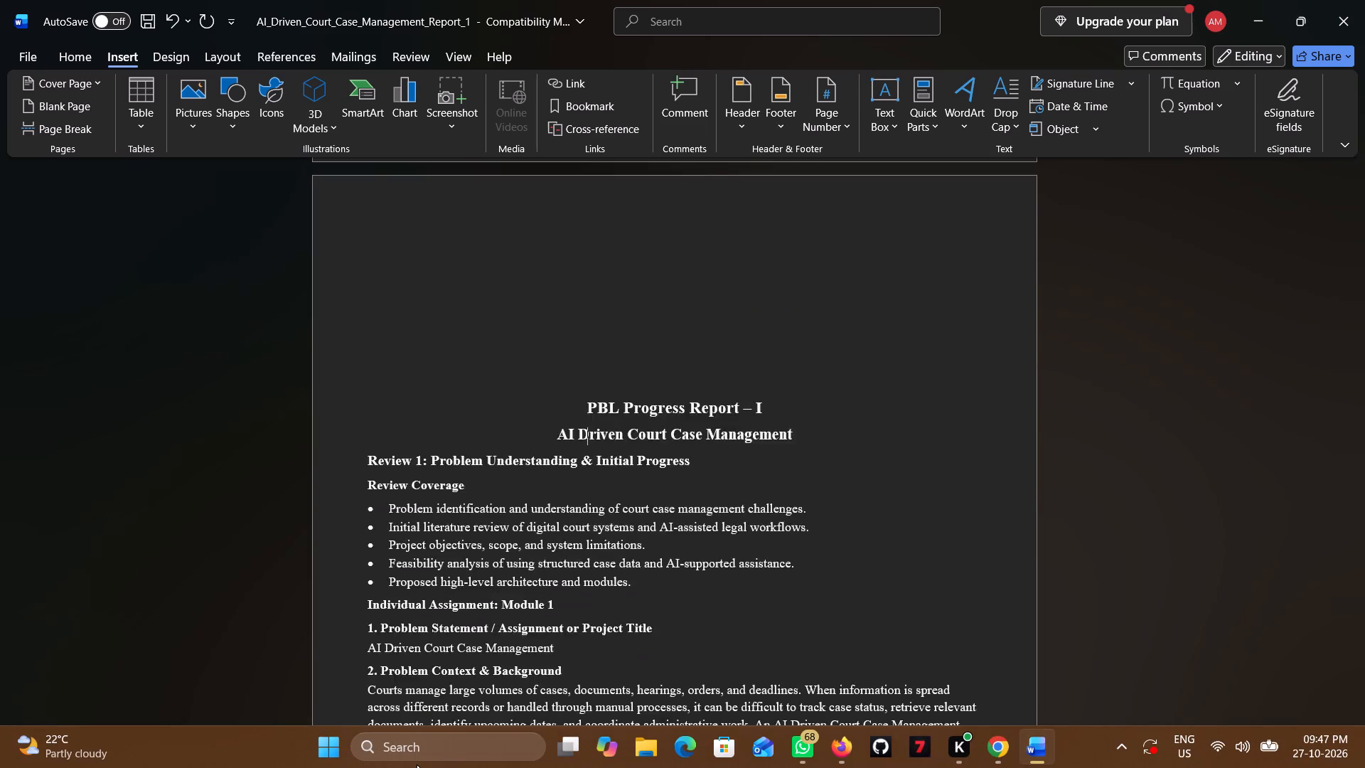
key(BackSpace)
key(BackSpace)
key(BackSpace)
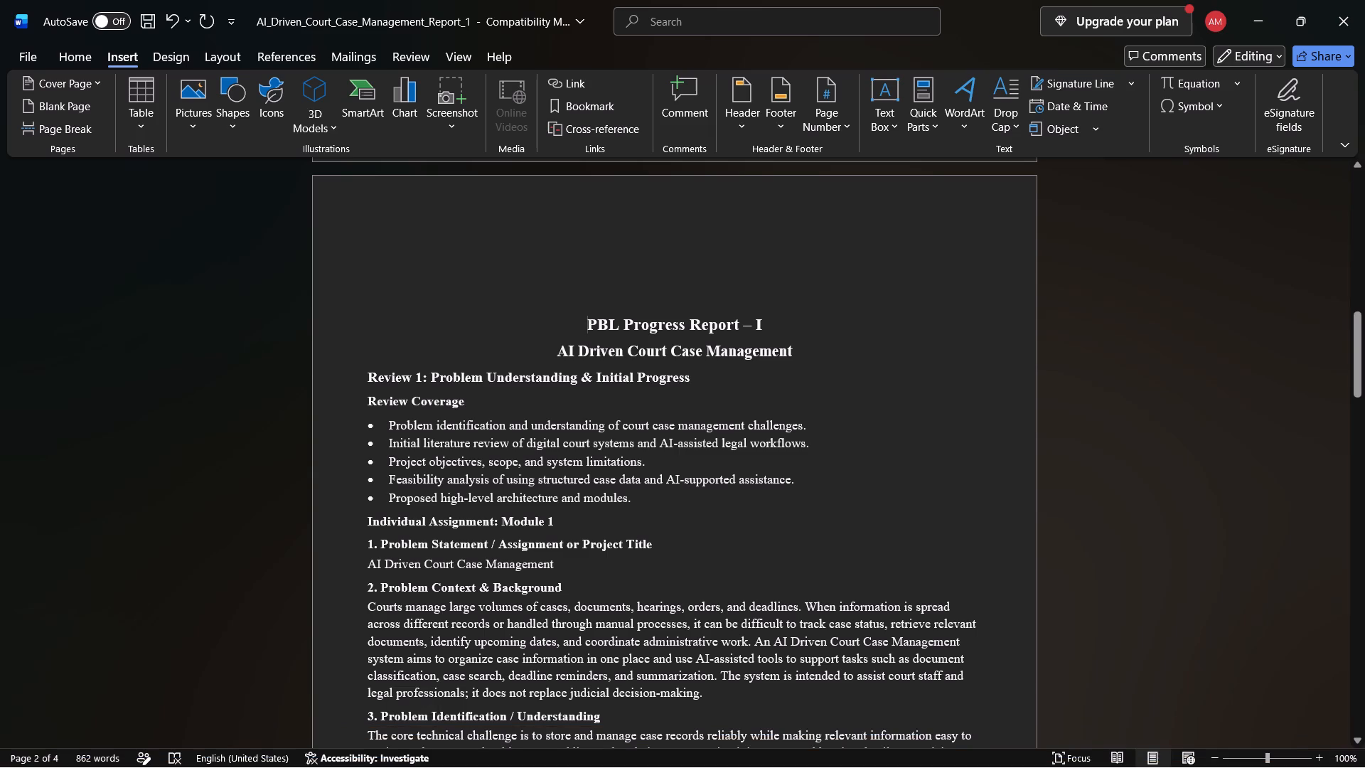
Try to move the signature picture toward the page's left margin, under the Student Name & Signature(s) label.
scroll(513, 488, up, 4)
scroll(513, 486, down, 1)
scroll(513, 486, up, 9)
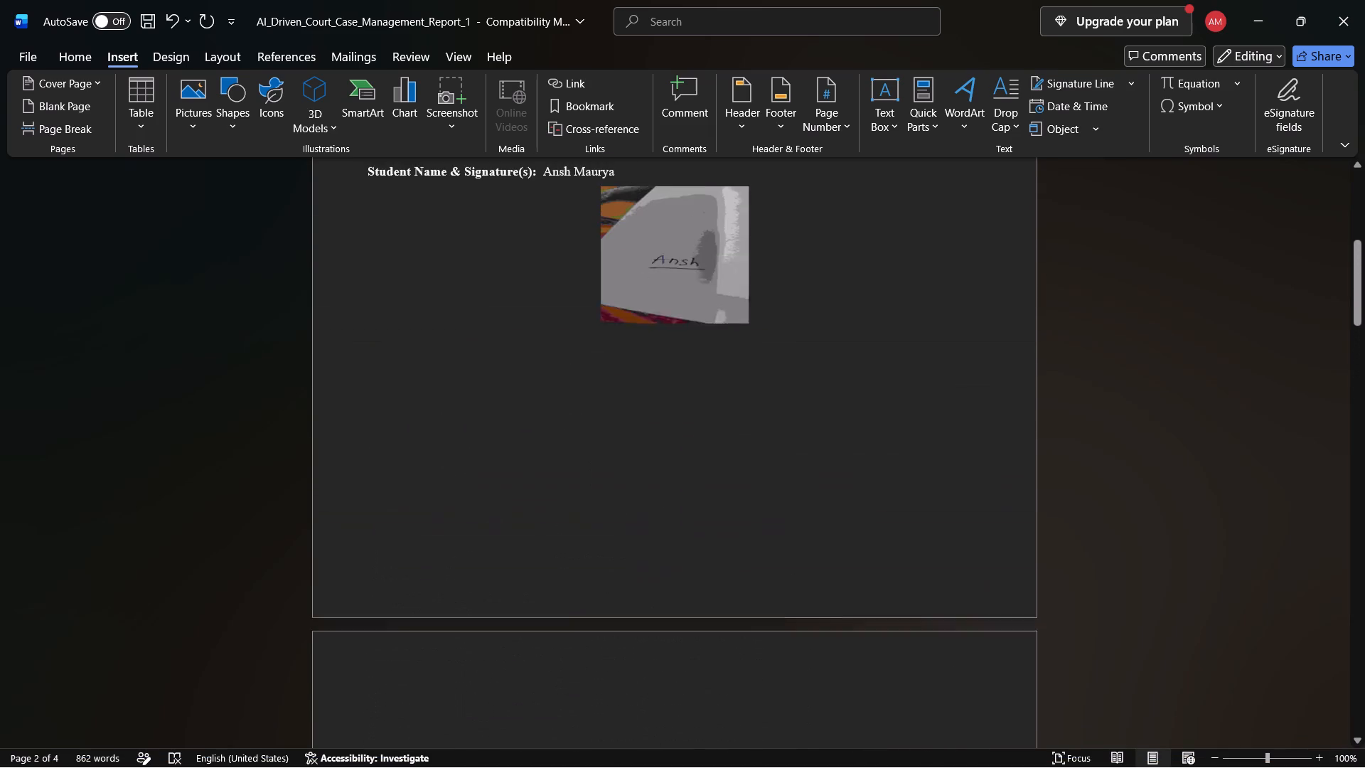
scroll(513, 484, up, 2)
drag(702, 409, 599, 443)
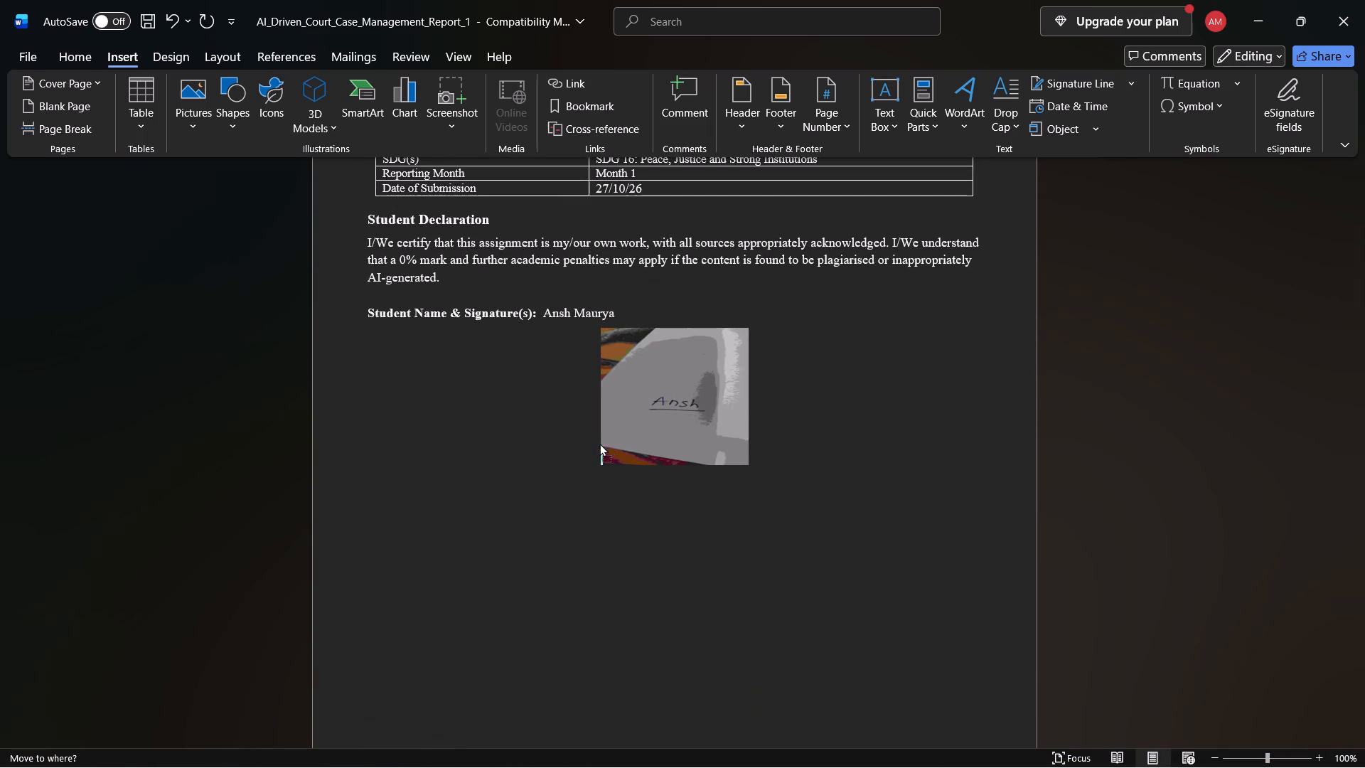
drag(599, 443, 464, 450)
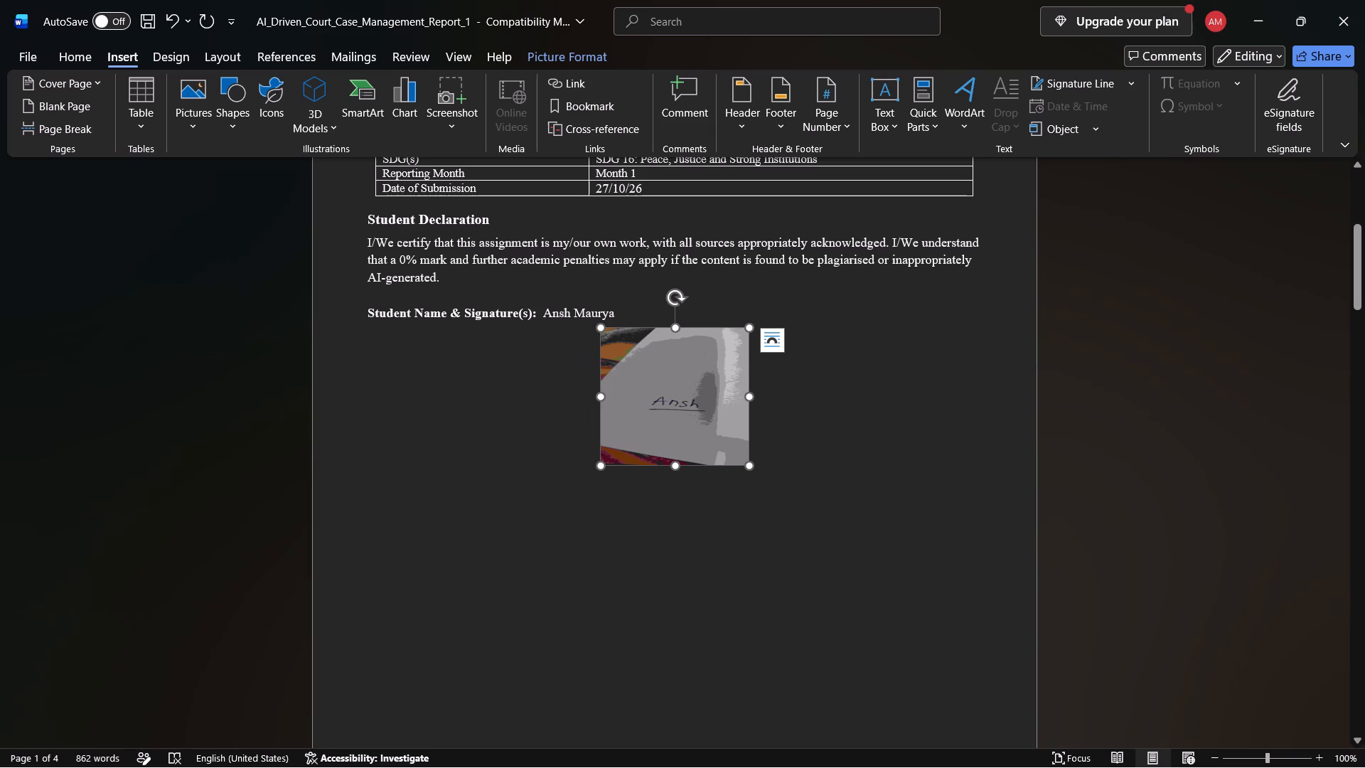
Shrink the signature picture slightly overall and reduce its height further.
drag(599, 326, 629, 359)
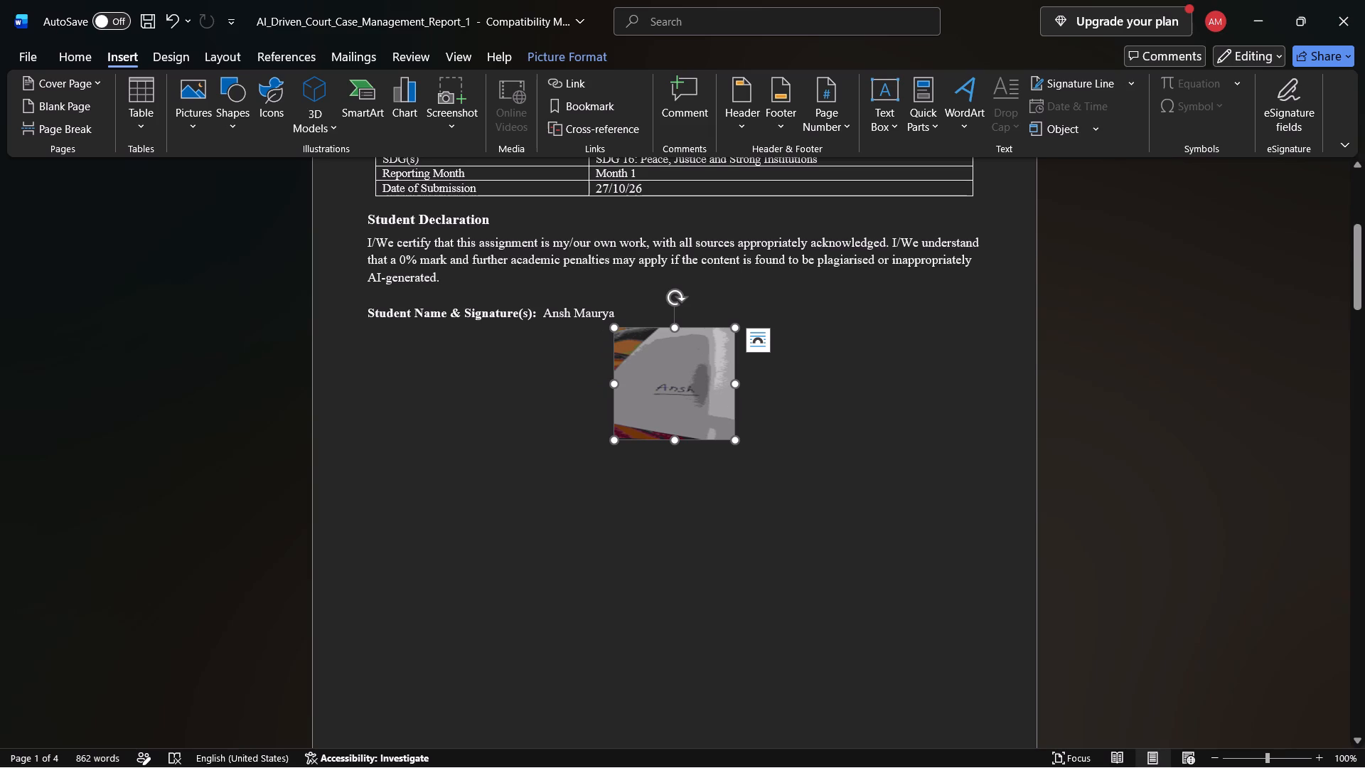
drag(681, 379, 466, 409)
drag(683, 361, 464, 403)
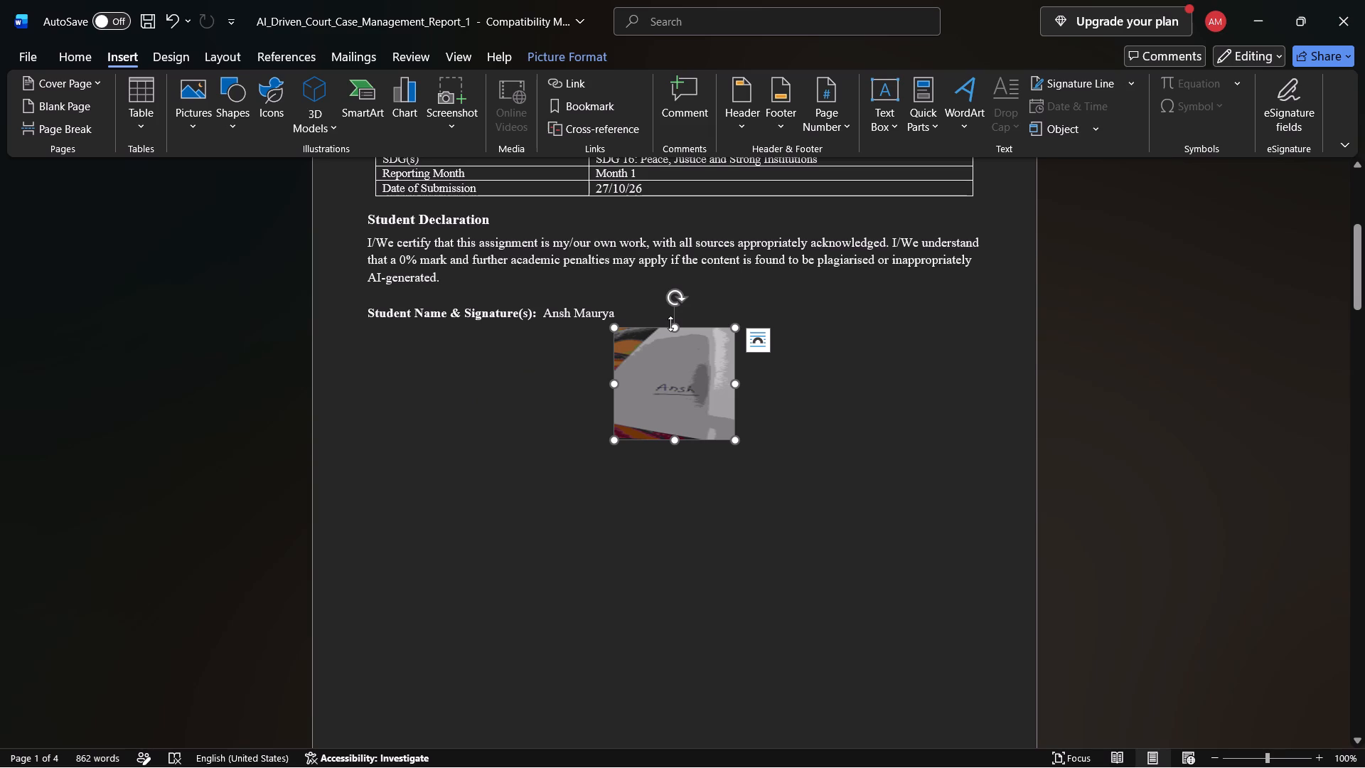
drag(675, 324, 680, 357)
Move the signature picture one line down, leaving a blank line beneath the student name.
drag(680, 383, 706, 385)
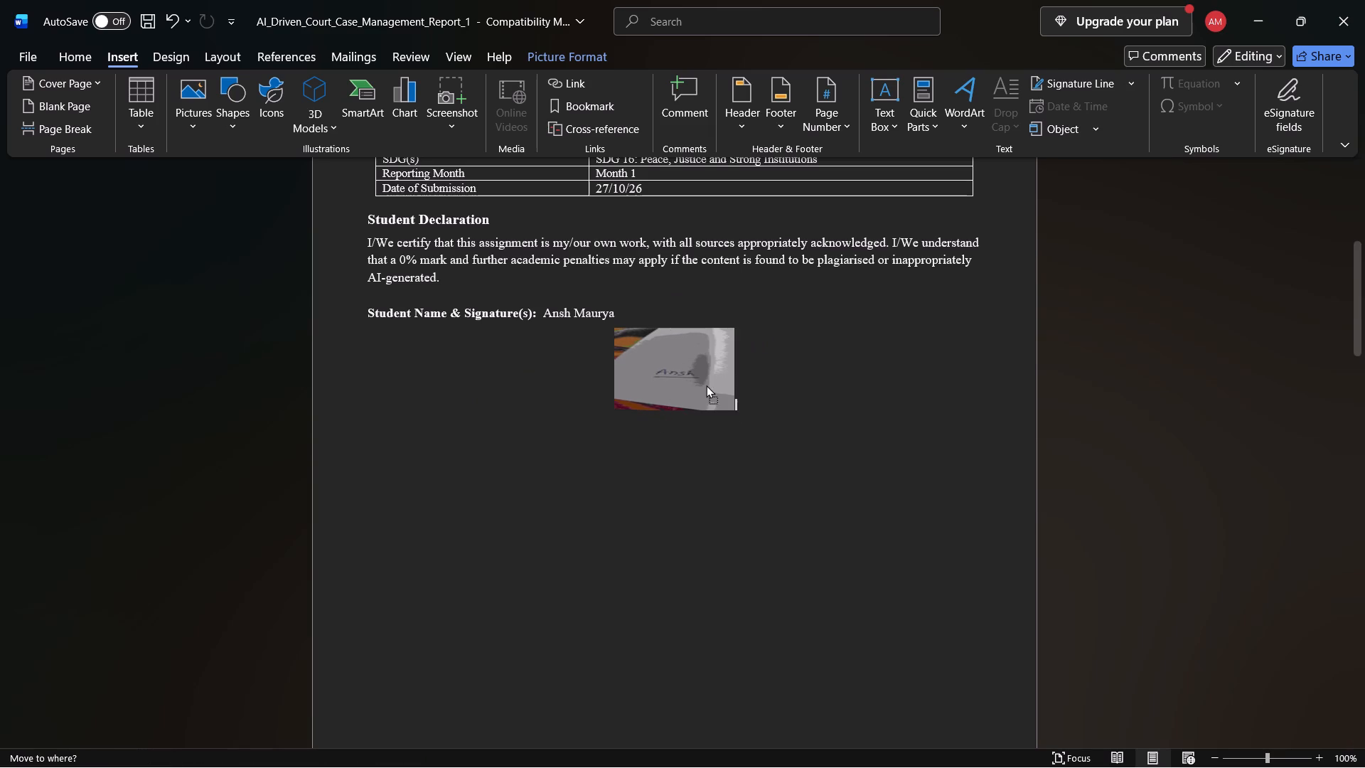
drag(706, 385, 700, 467)
drag(681, 430, 528, 370)
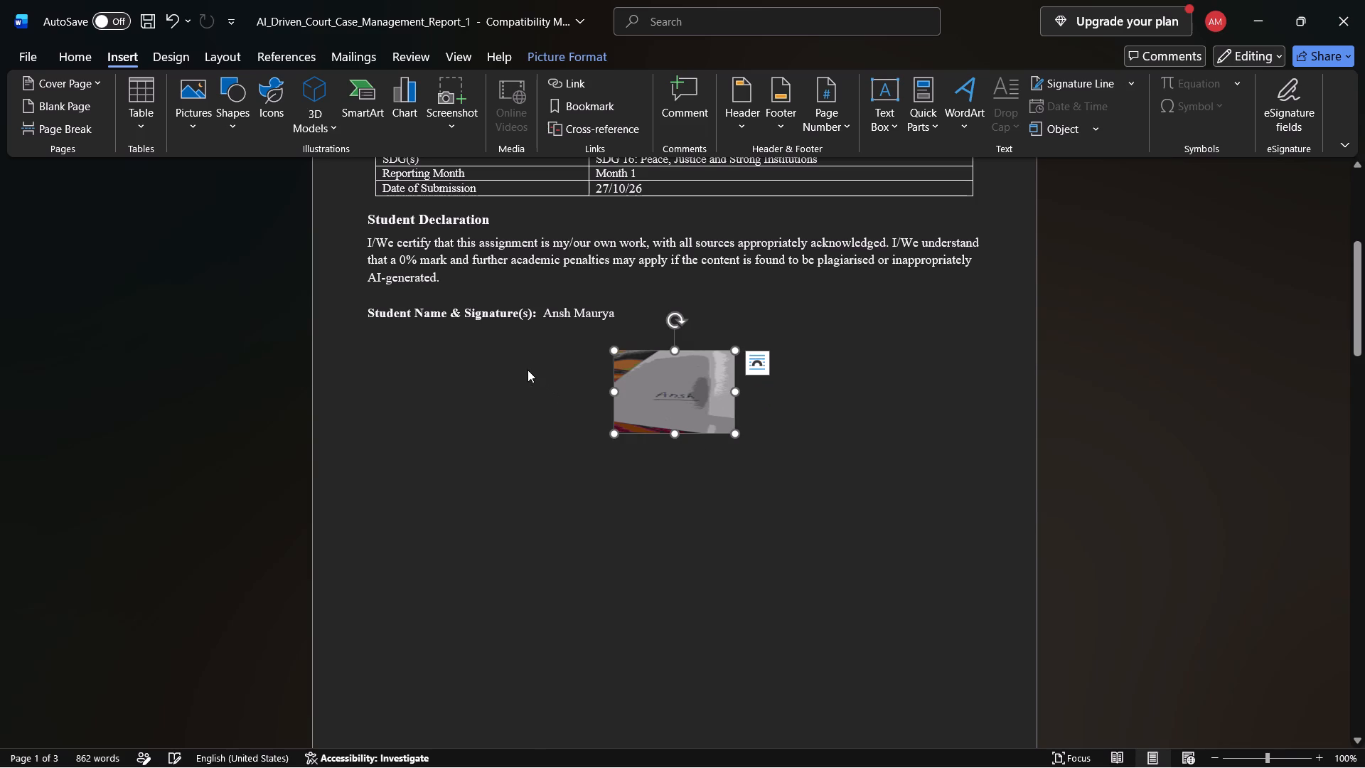
Paste the "Date: 27/10/26" line below the signature picture and trim the surplus blank lines between them.
click(385, 520)
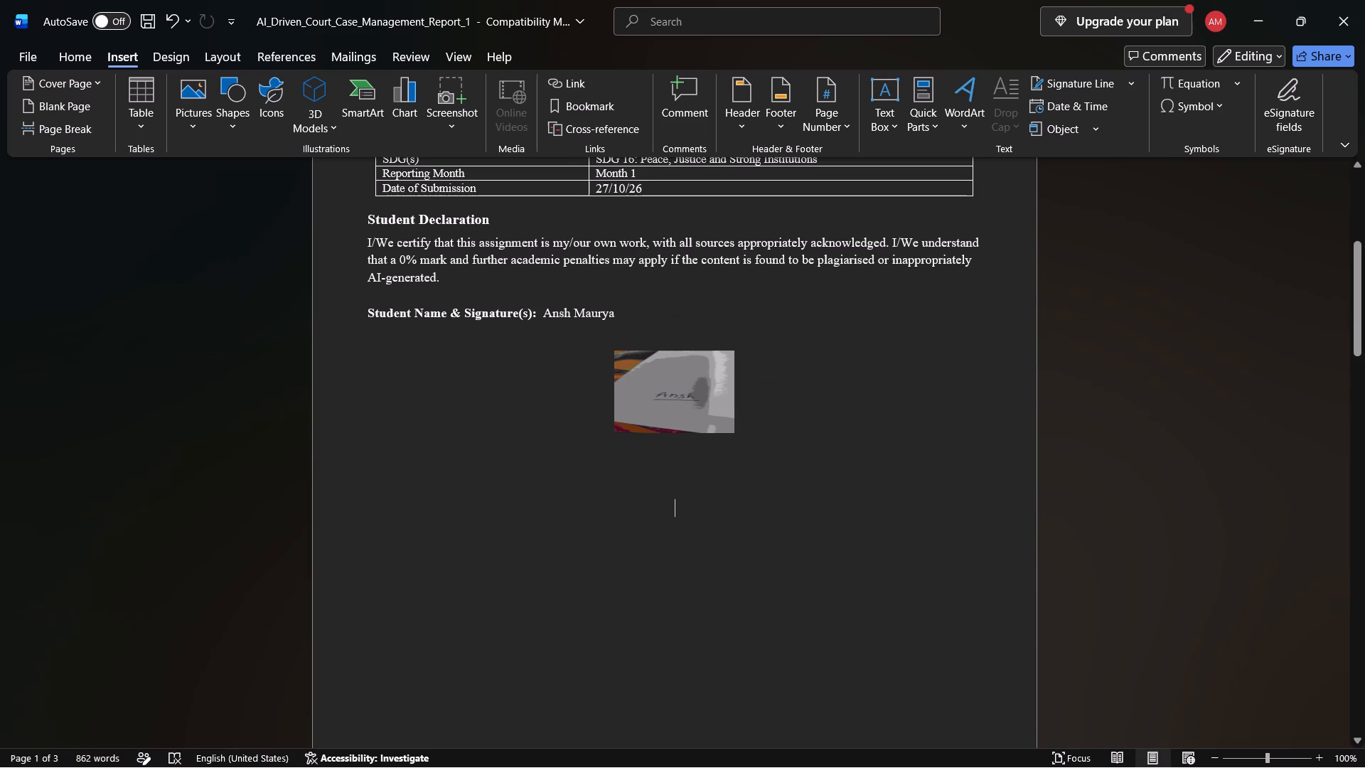
key(Left)
key(Left)
key(Left)
key(Return)
key(Return)
key(Return)
key(Return)
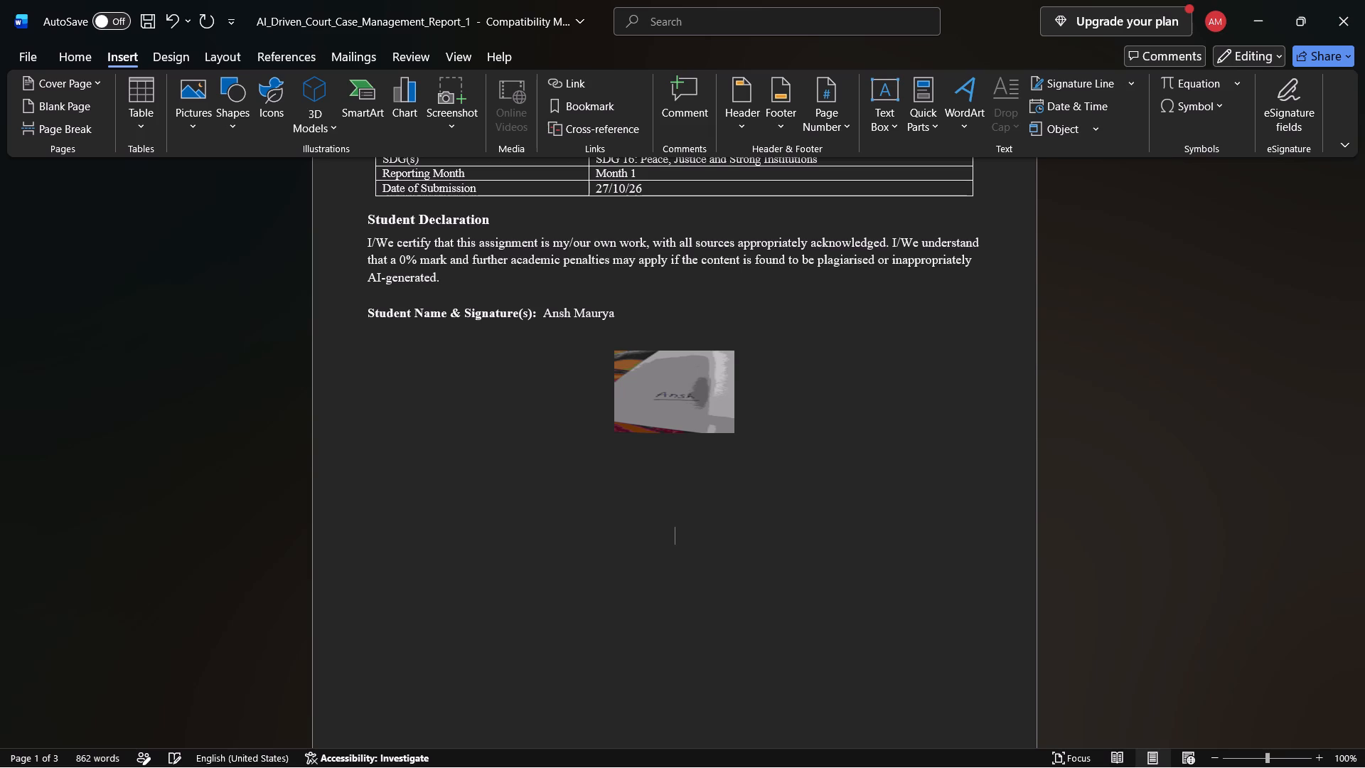
key(Right)
key(ctrl+v)
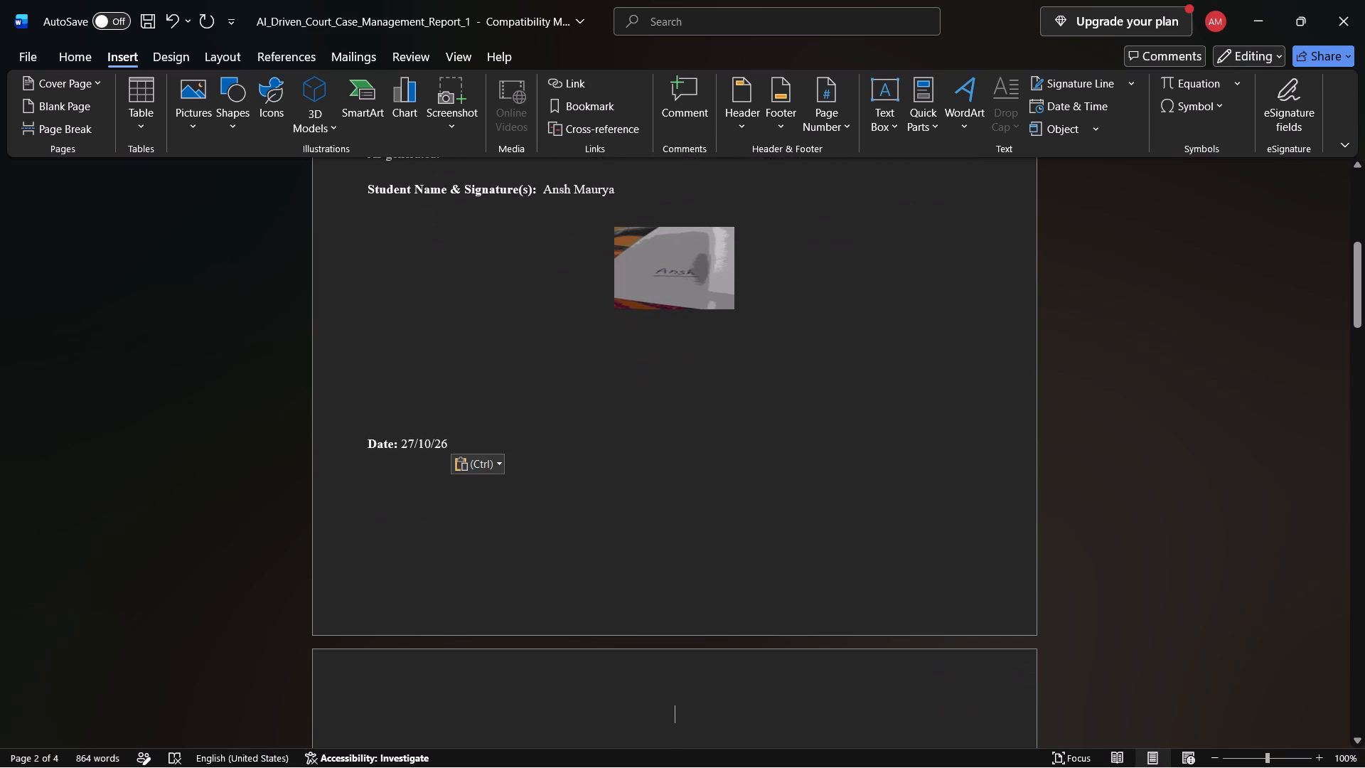
click(365, 443)
key(BackSpace)
key(BackSpace)
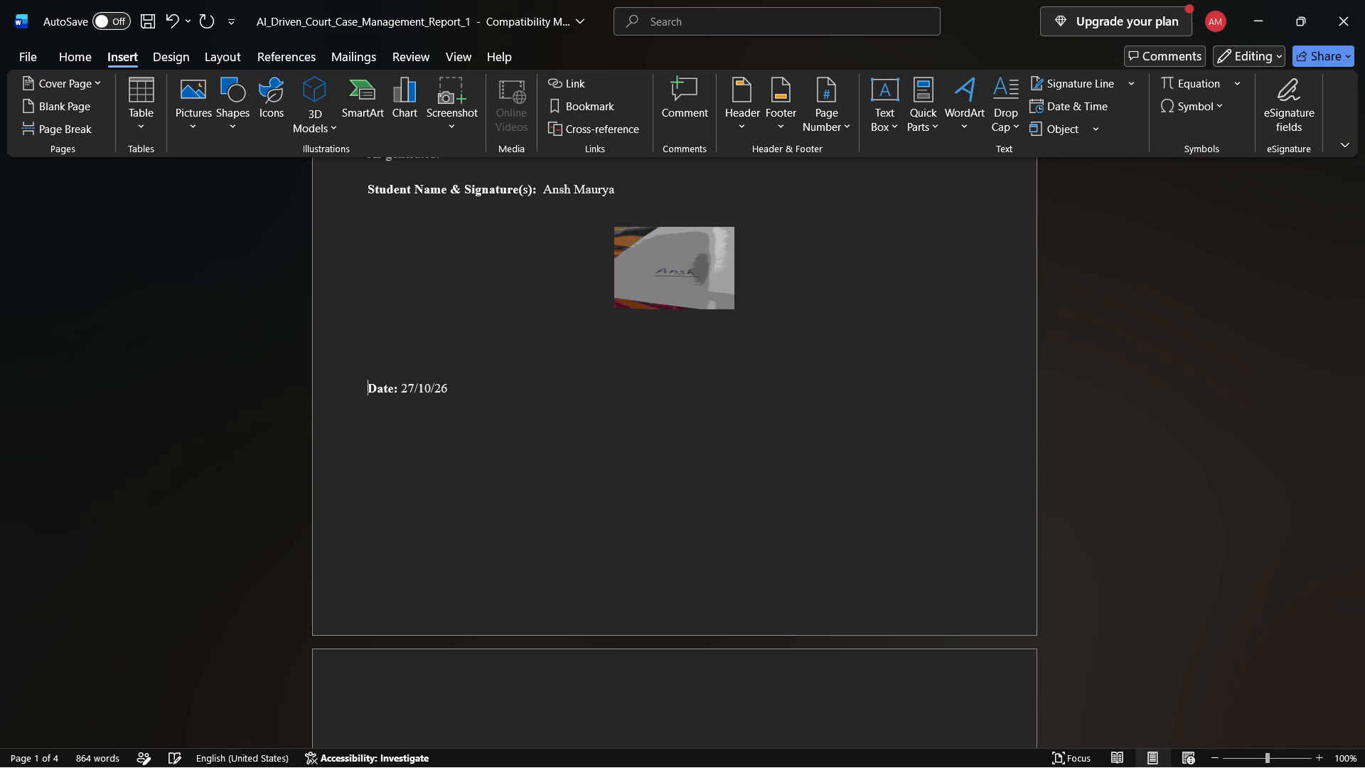
key(BackSpace)
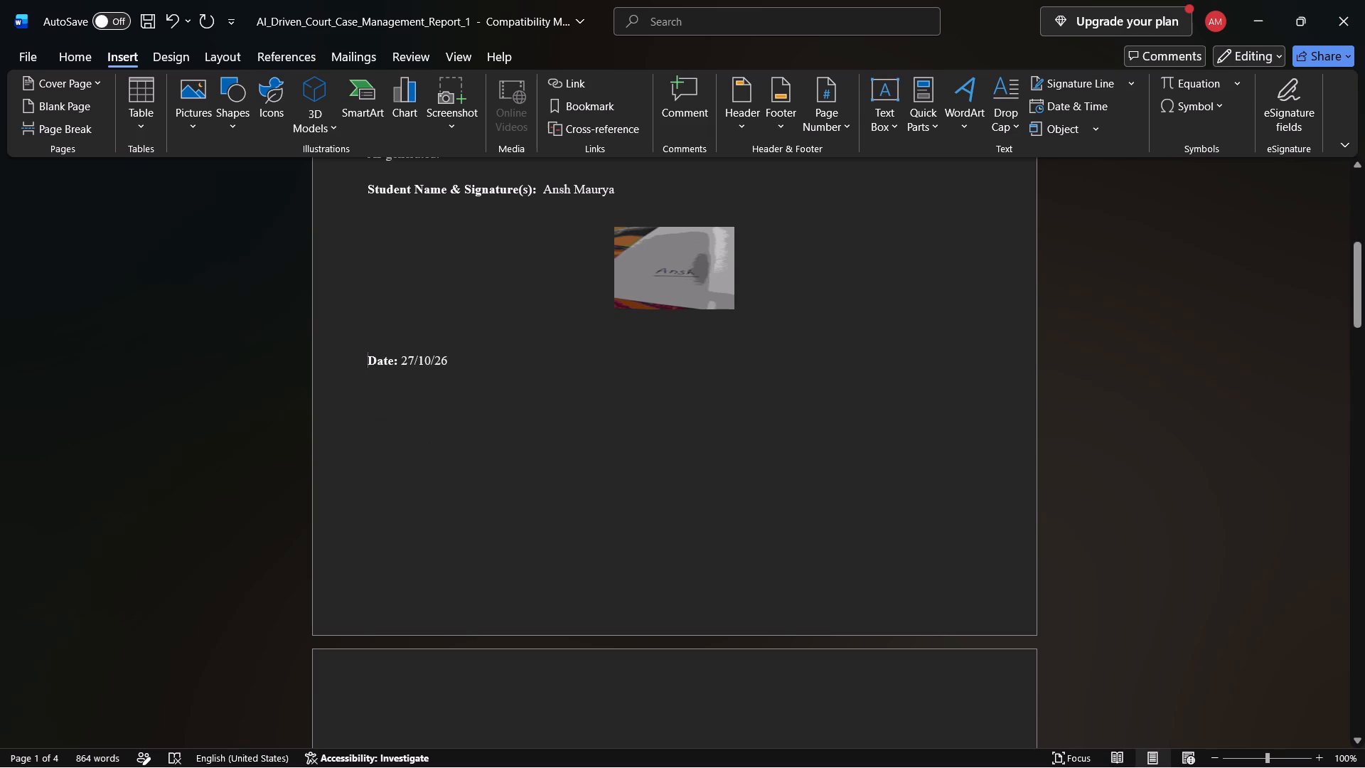
Remove the surplus blank lines above the PBL Progress Report – I heading so it sits at the top of the second page.
scroll(478, 510, down, 17)
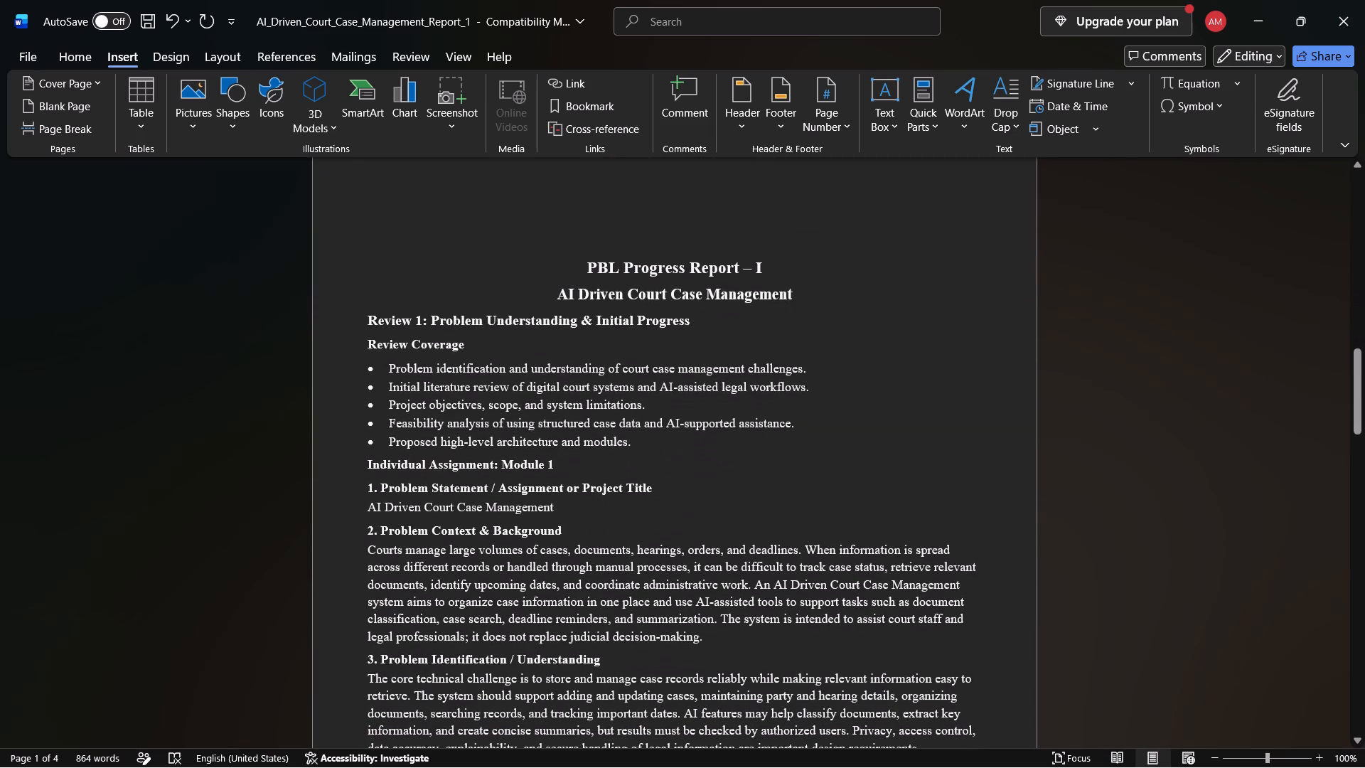
click(584, 269)
key(BackSpace)
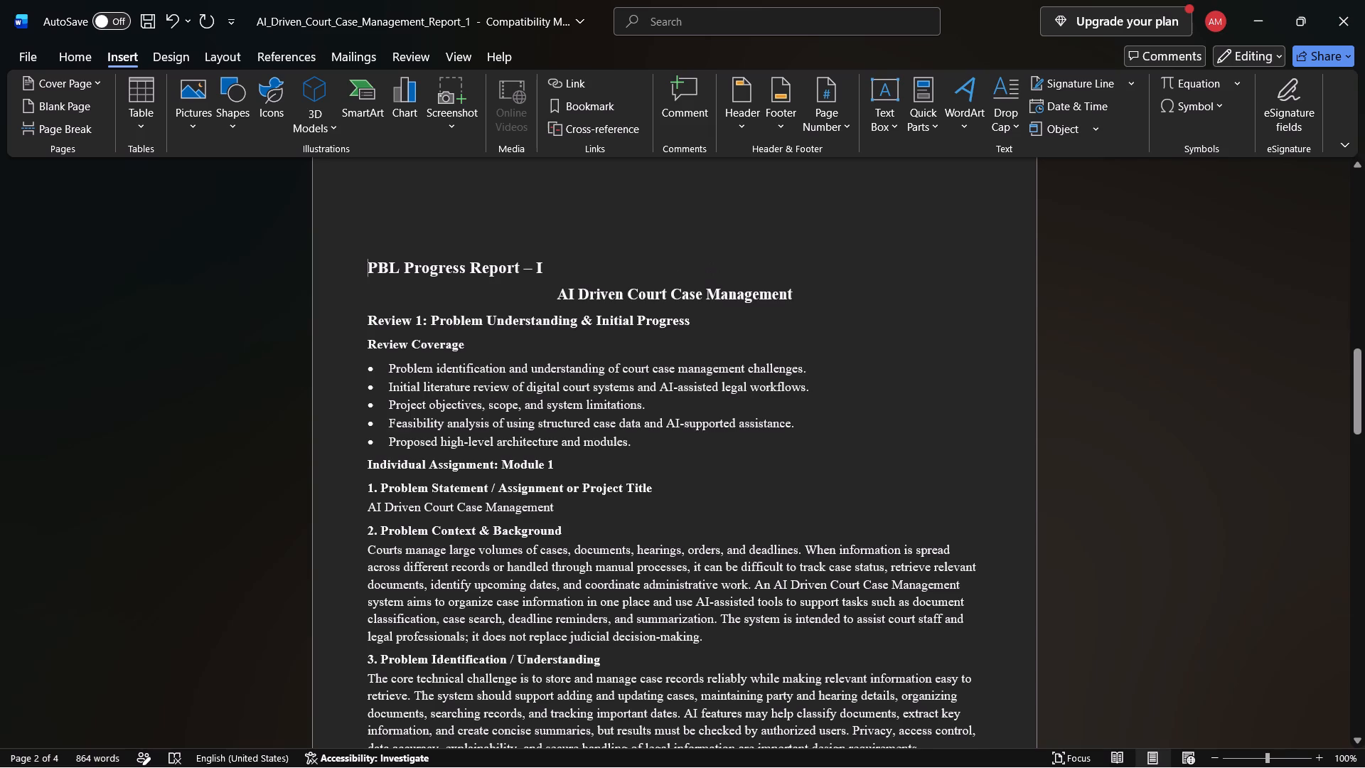
scroll(749, 481, up, 3)
key(BackSpace)
key(BackSpace)
key(BackSpace)
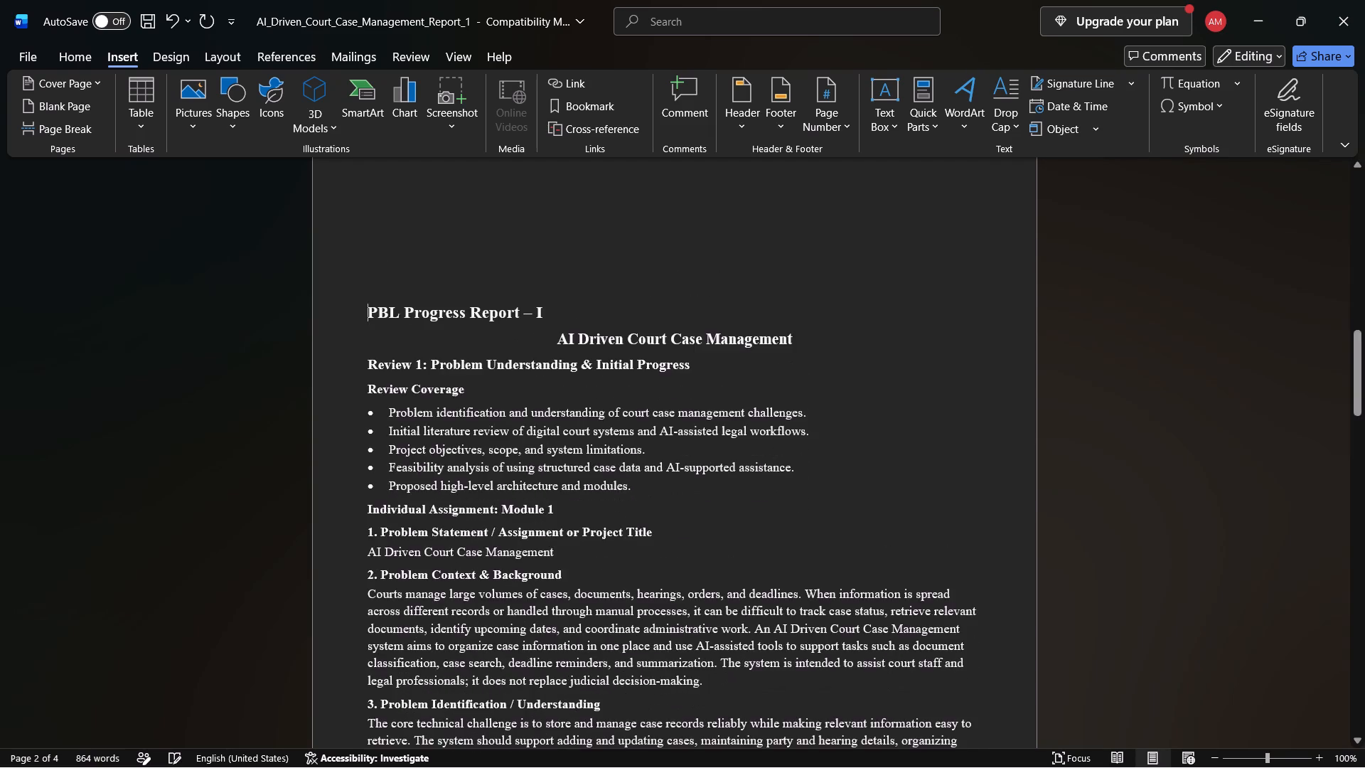
scroll(692, 452, up, 3)
key(BackSpace)
scroll(690, 447, up, 3)
key(BackSpace)
key(BackSpace)
key(BackSpace)
key(BackSpace)
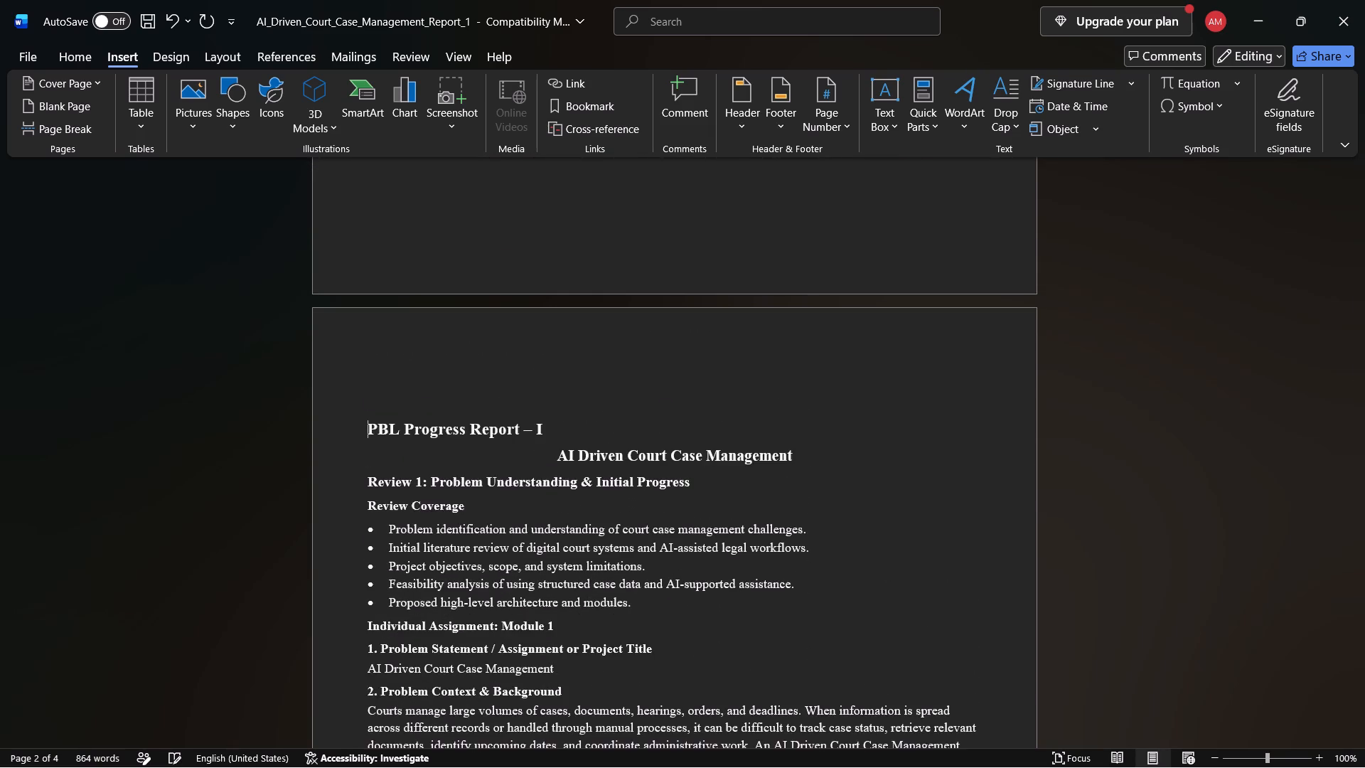
key(BackSpace)
key(BackSpace)
Indent the PBL Progress Report – I heading with five tabs so it sits roughly centred above the AI Driven Court Case Management title.
key(Tab)
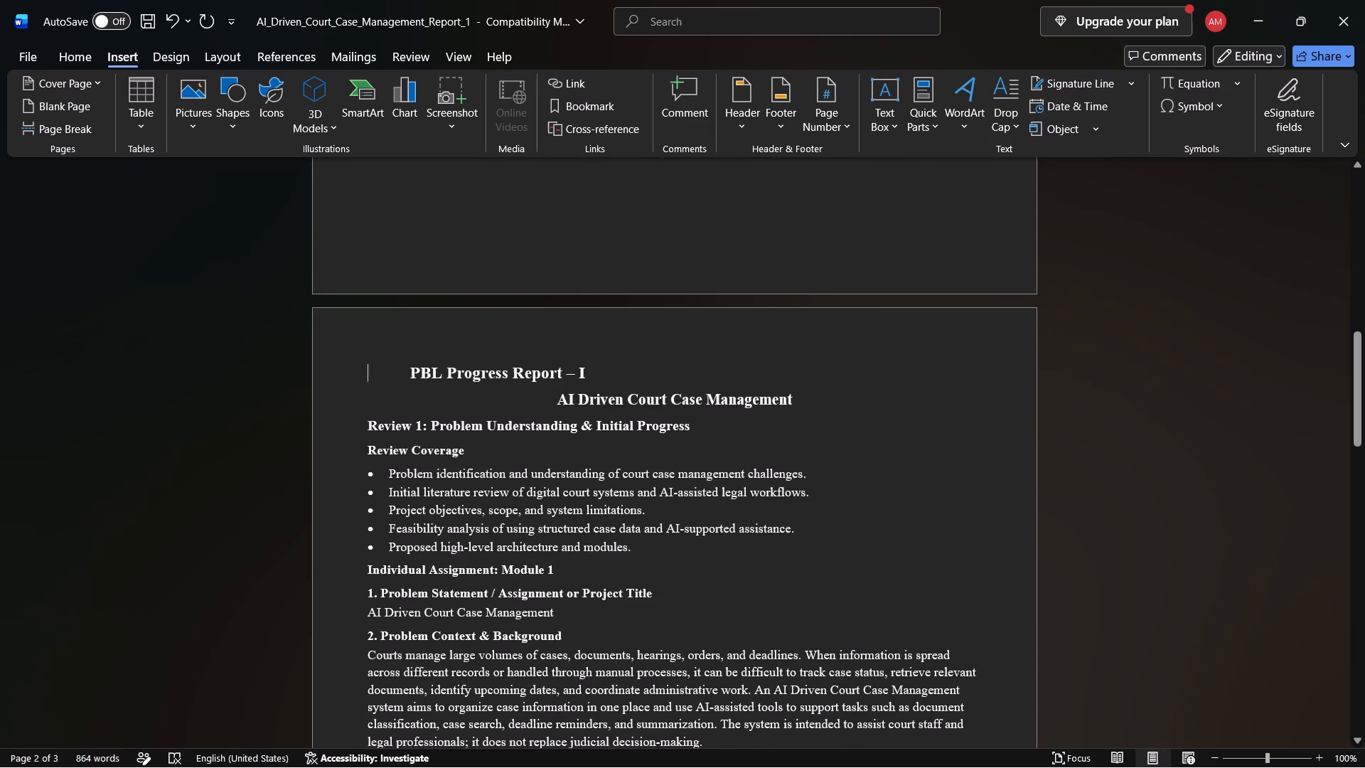
key(Tab)
key(Tab)
key(Tab)
key(Tab)
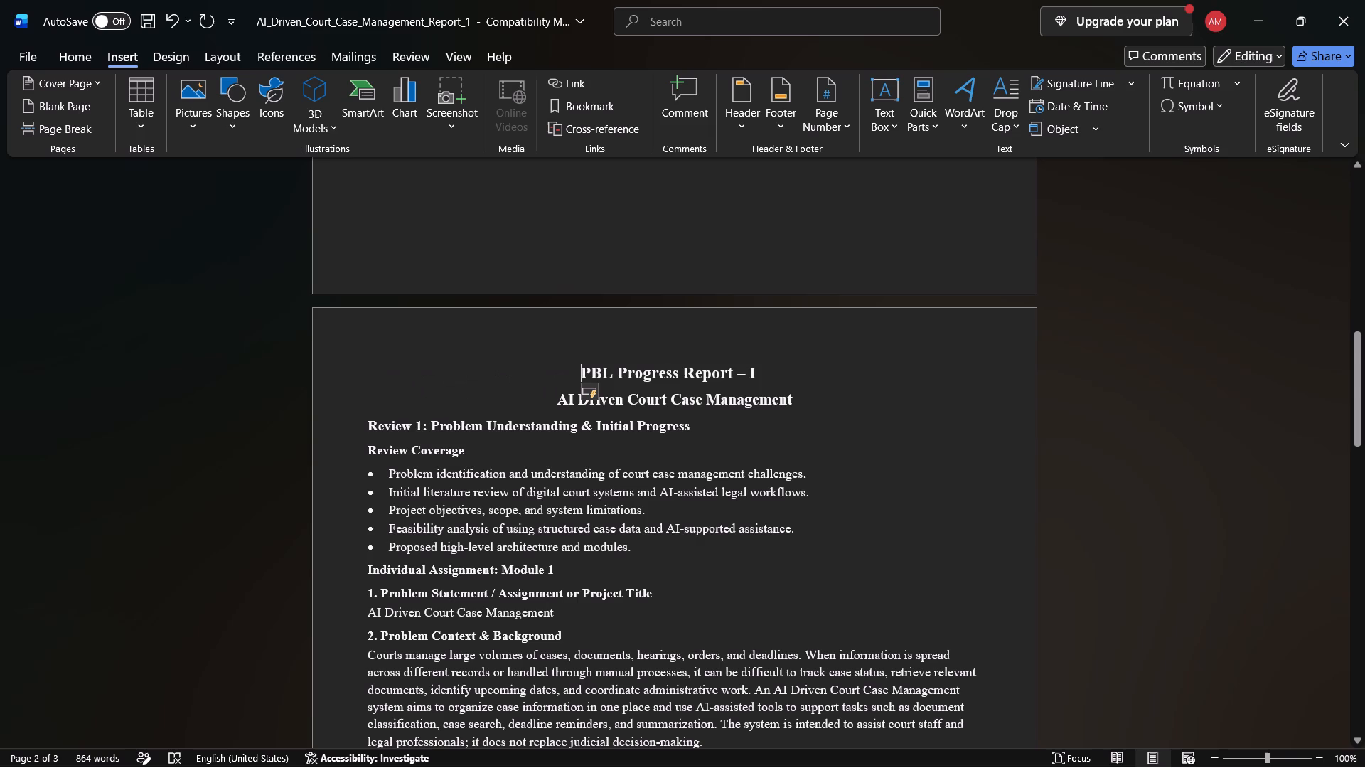
click(854, 444)
Review the whole report, from the progress sections and Faculty Evaluation back to the declaration and details table, checking the layout.
scroll(856, 443, up, 3)
scroll(856, 443, down, 4)
scroll(856, 441, up, 2)
scroll(856, 440, down, 2)
scroll(856, 440, up, 2)
scroll(856, 440, down, 6)
scroll(856, 440, up, 3)
scroll(856, 440, down, 3)
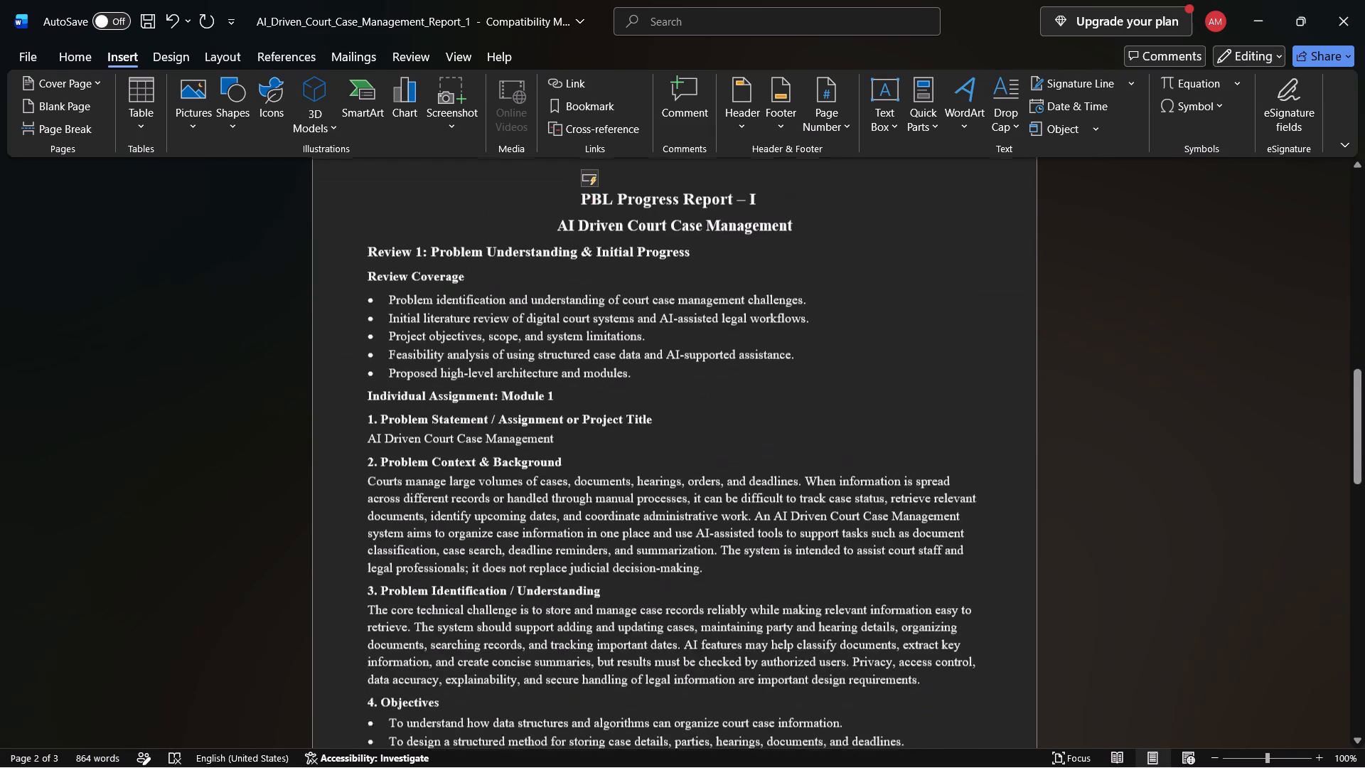
scroll(856, 439, down, 16)
scroll(856, 439, up, 1)
scroll(856, 439, down, 20)
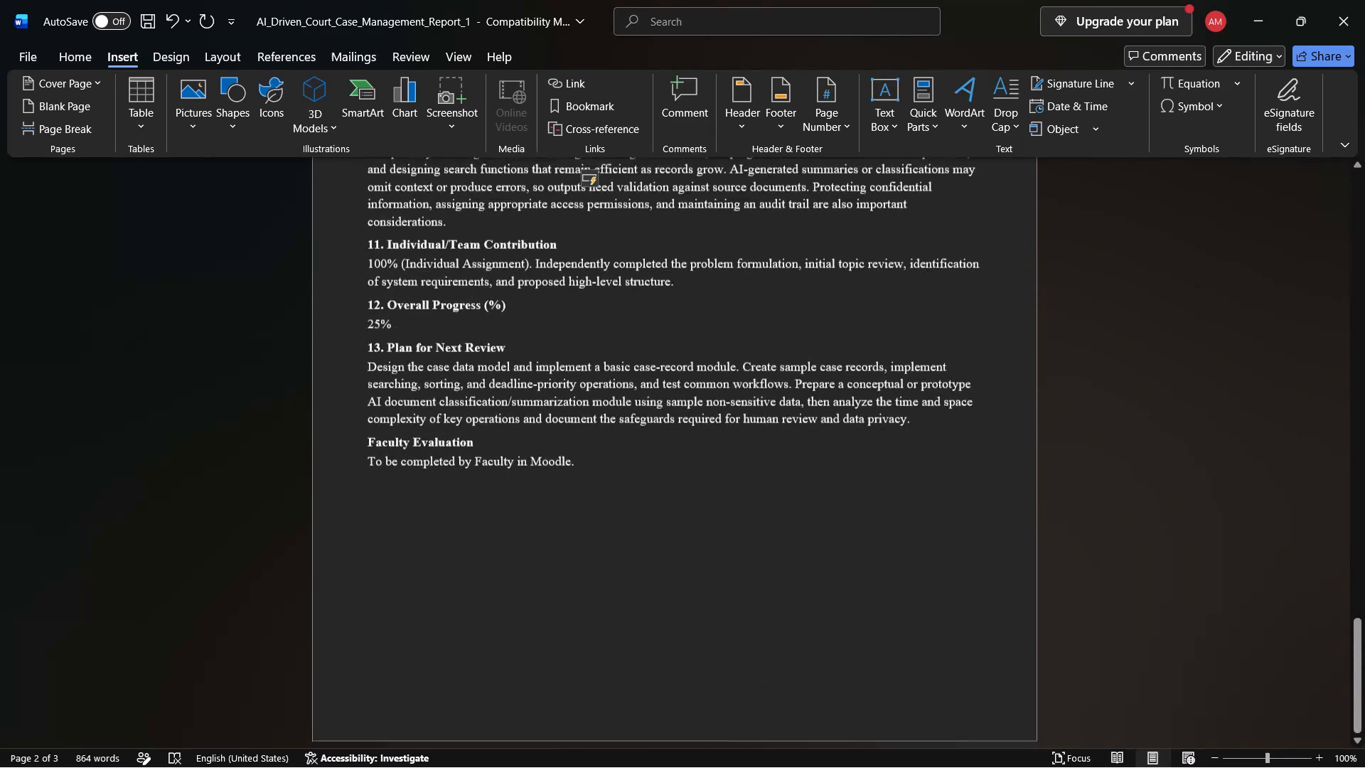
scroll(856, 438, down, 2)
scroll(856, 438, up, 1)
scroll(856, 438, down, 9)
scroll(855, 437, up, 2)
scroll(855, 437, down, 1)
scroll(855, 437, up, 3)
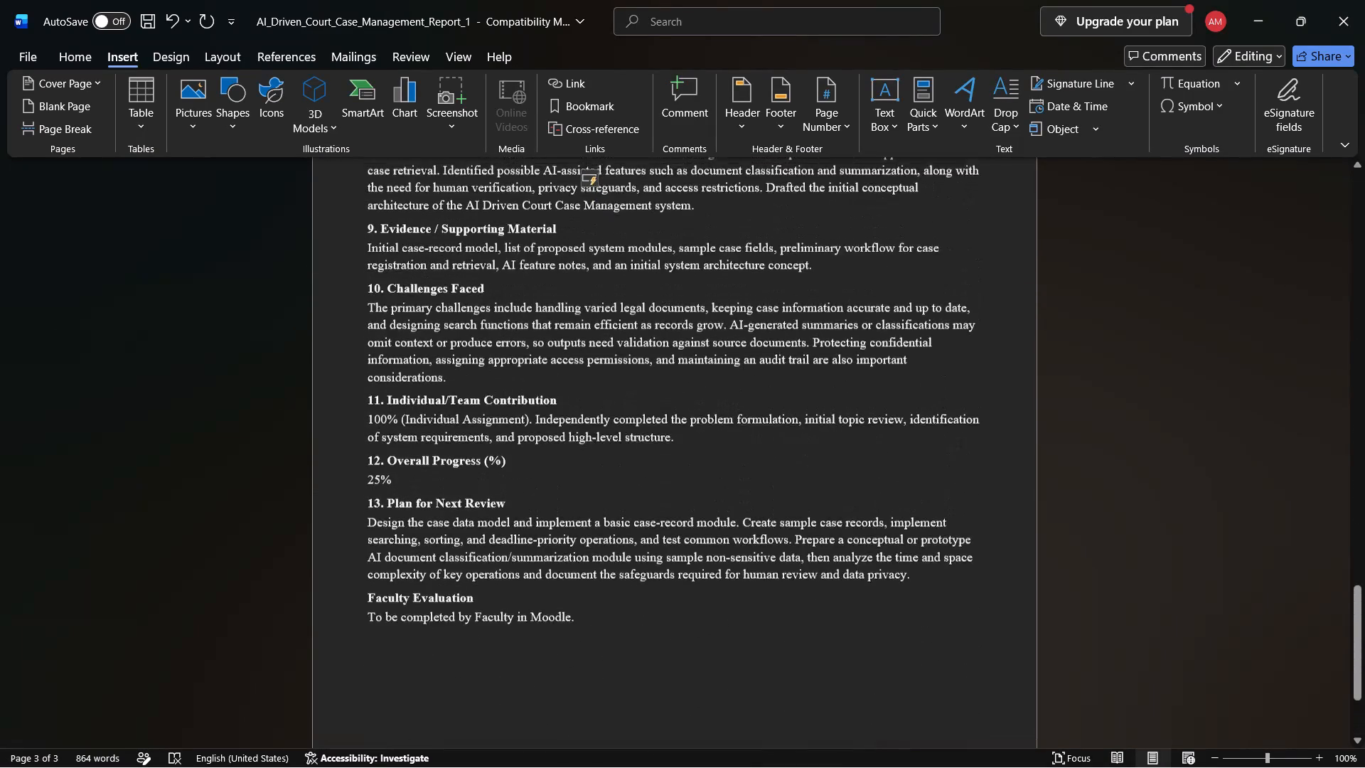
scroll(852, 437, up, 7)
scroll(851, 436, down, 2)
scroll(850, 433, up, 12)
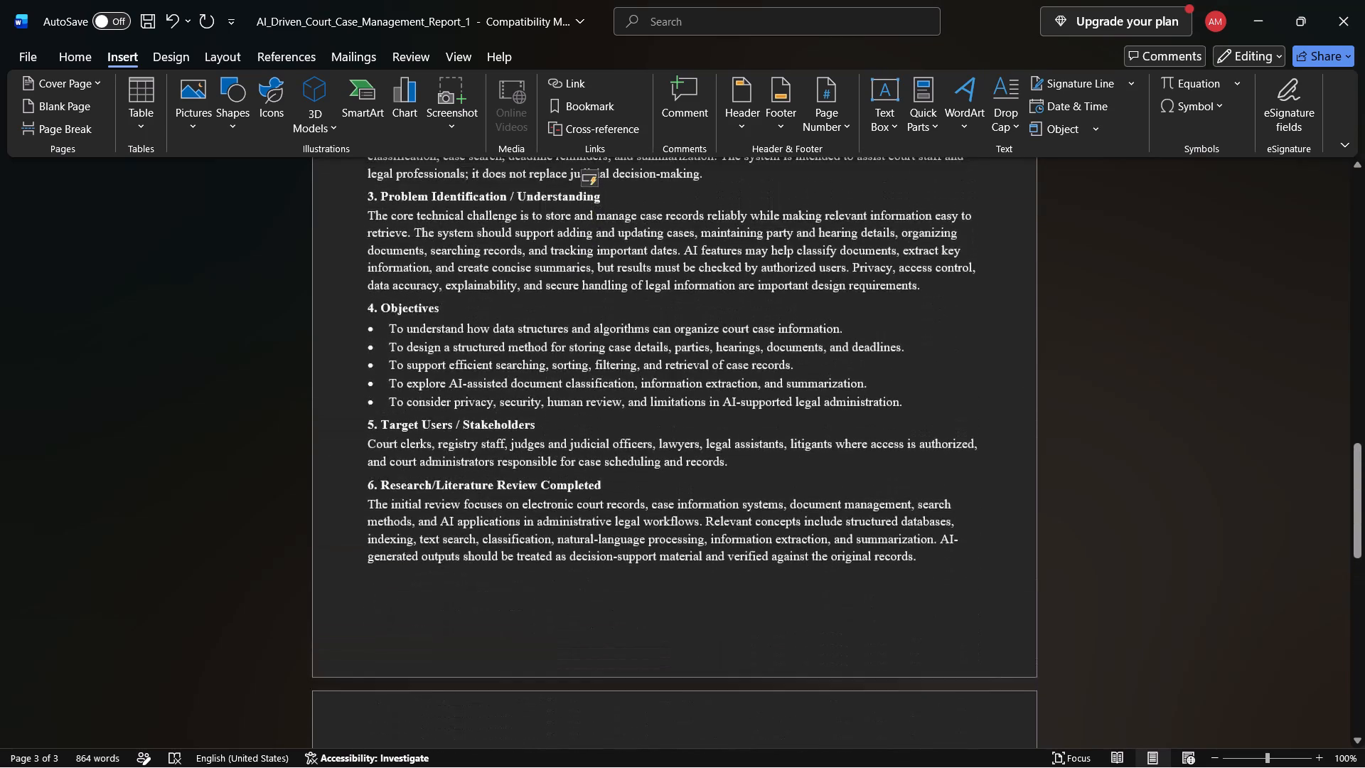
scroll(820, 395, up, 4)
scroll(820, 395, down, 1)
scroll(820, 395, up, 1)
scroll(820, 395, down, 1)
scroll(820, 395, up, 19)
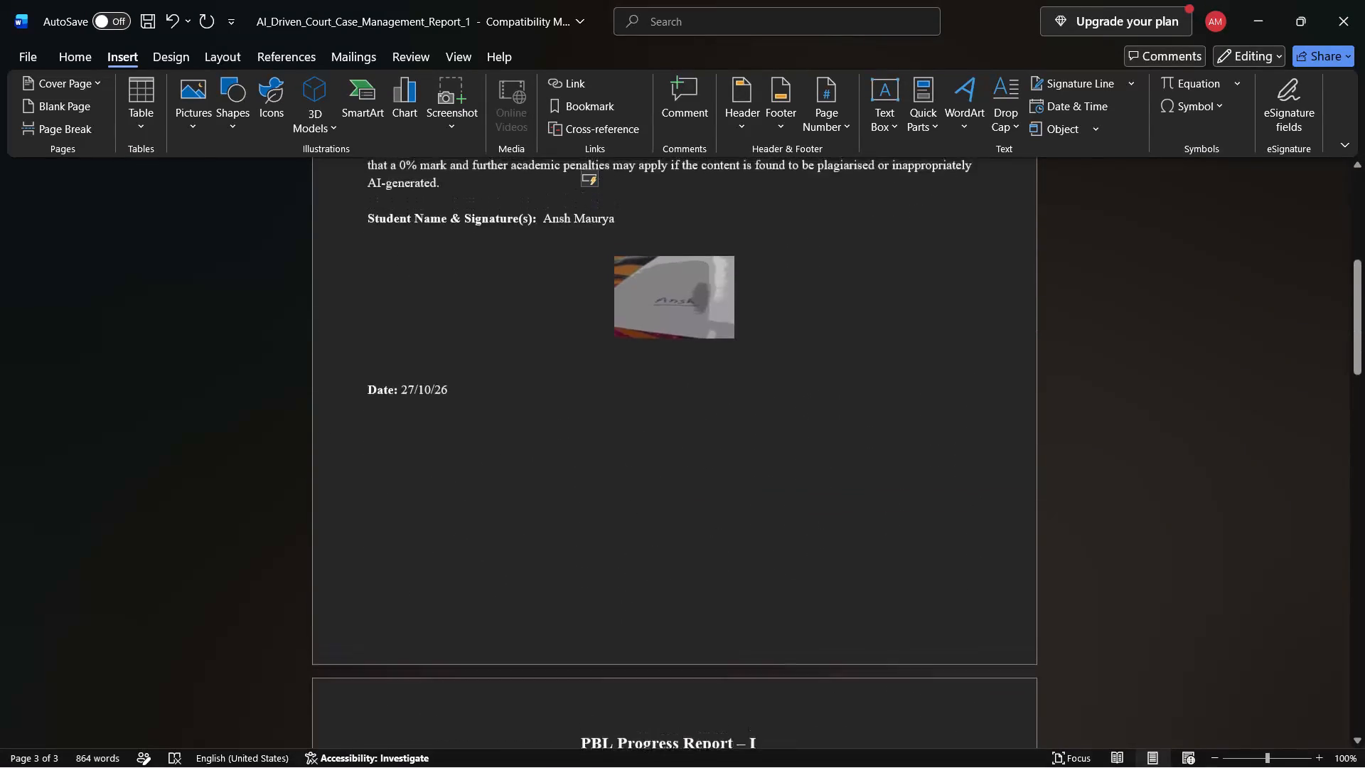
scroll(813, 387, up, 1)
scroll(813, 387, down, 1)
scroll(813, 387, up, 13)
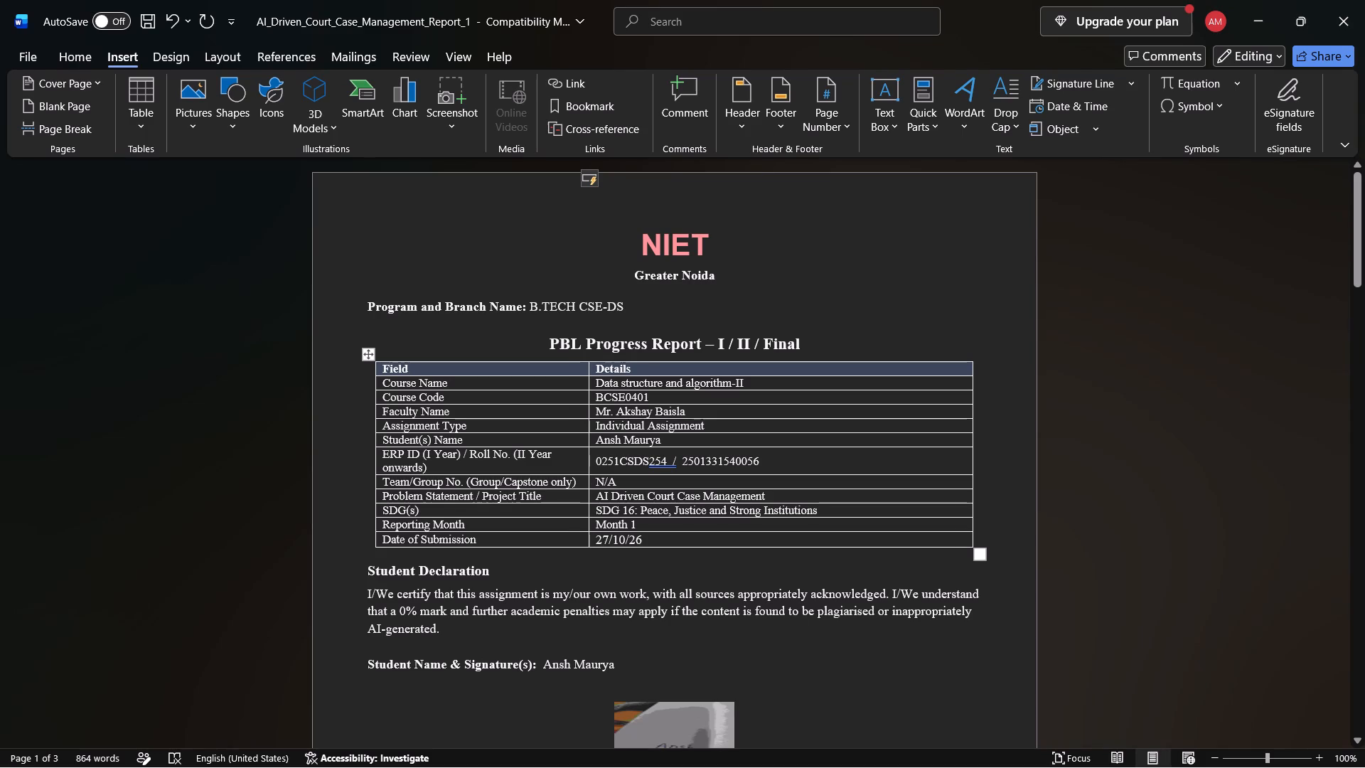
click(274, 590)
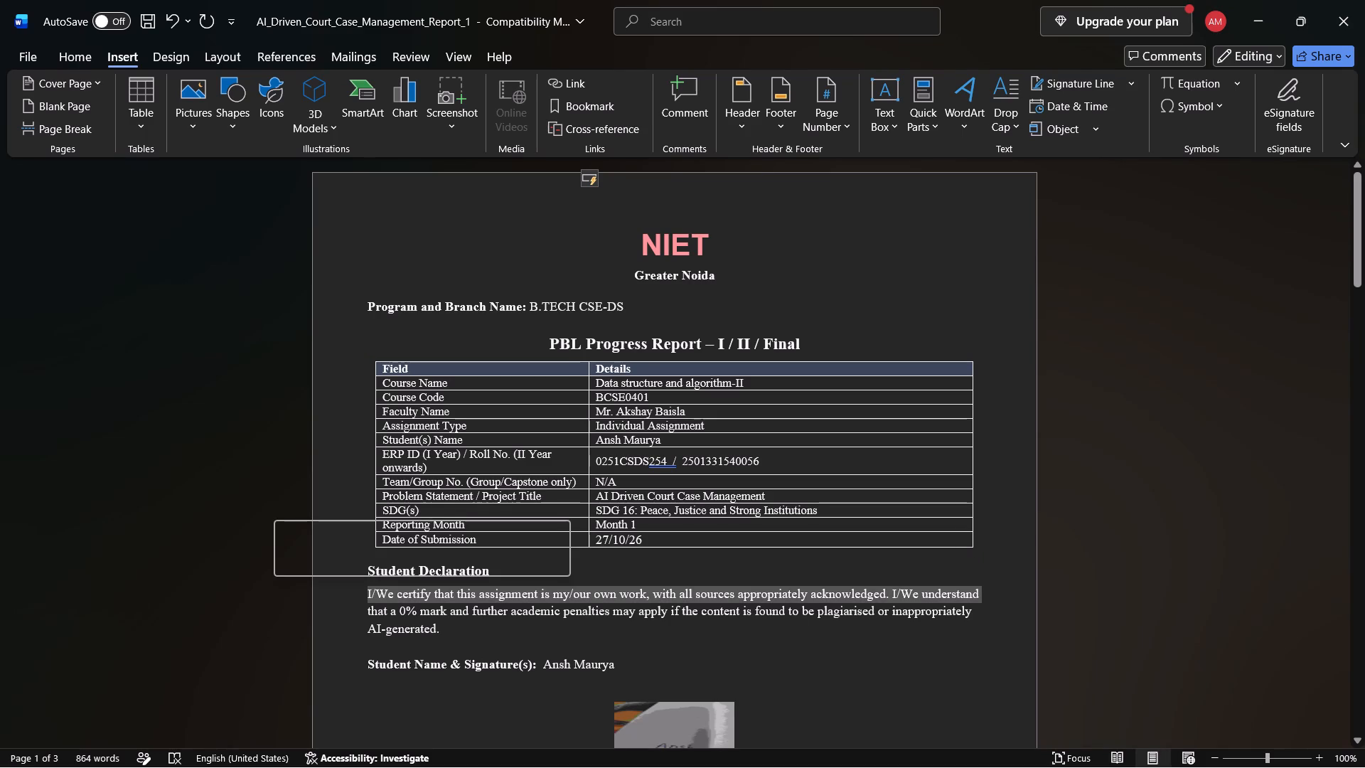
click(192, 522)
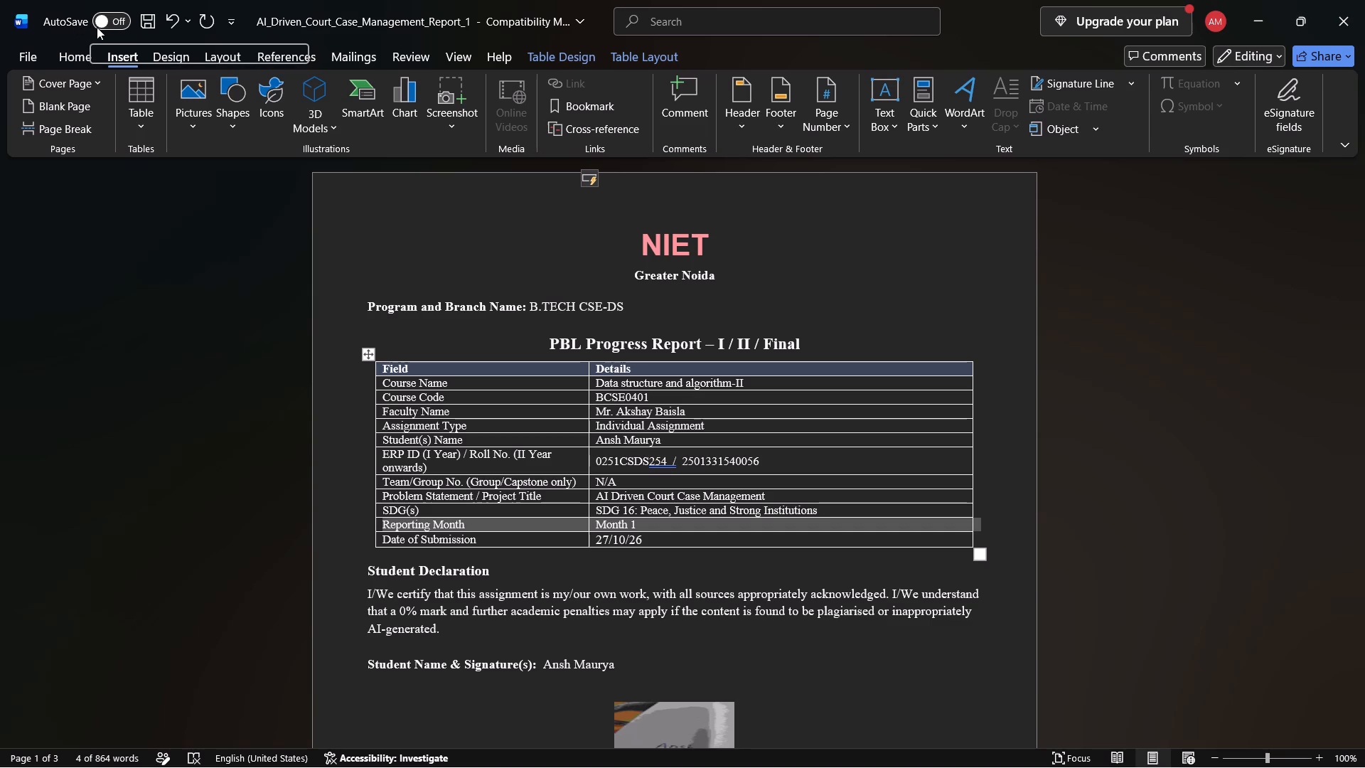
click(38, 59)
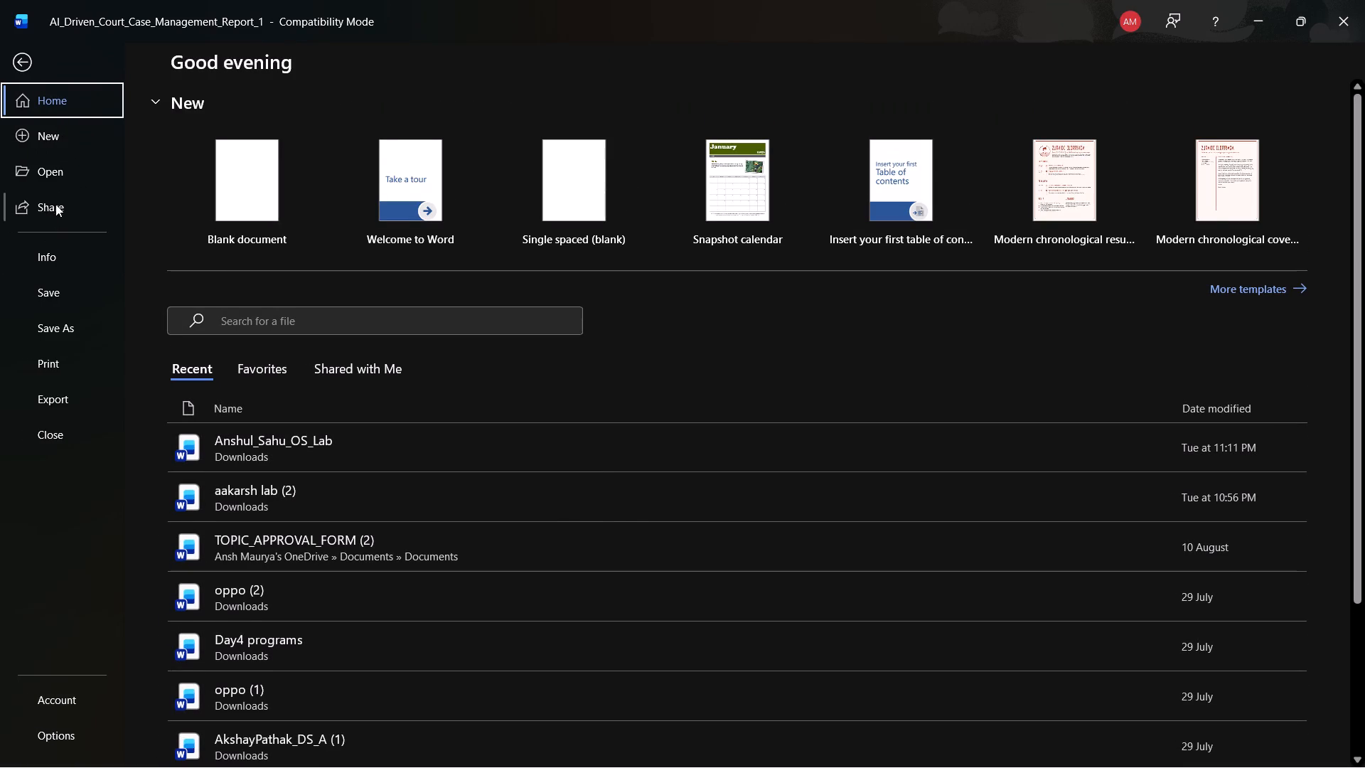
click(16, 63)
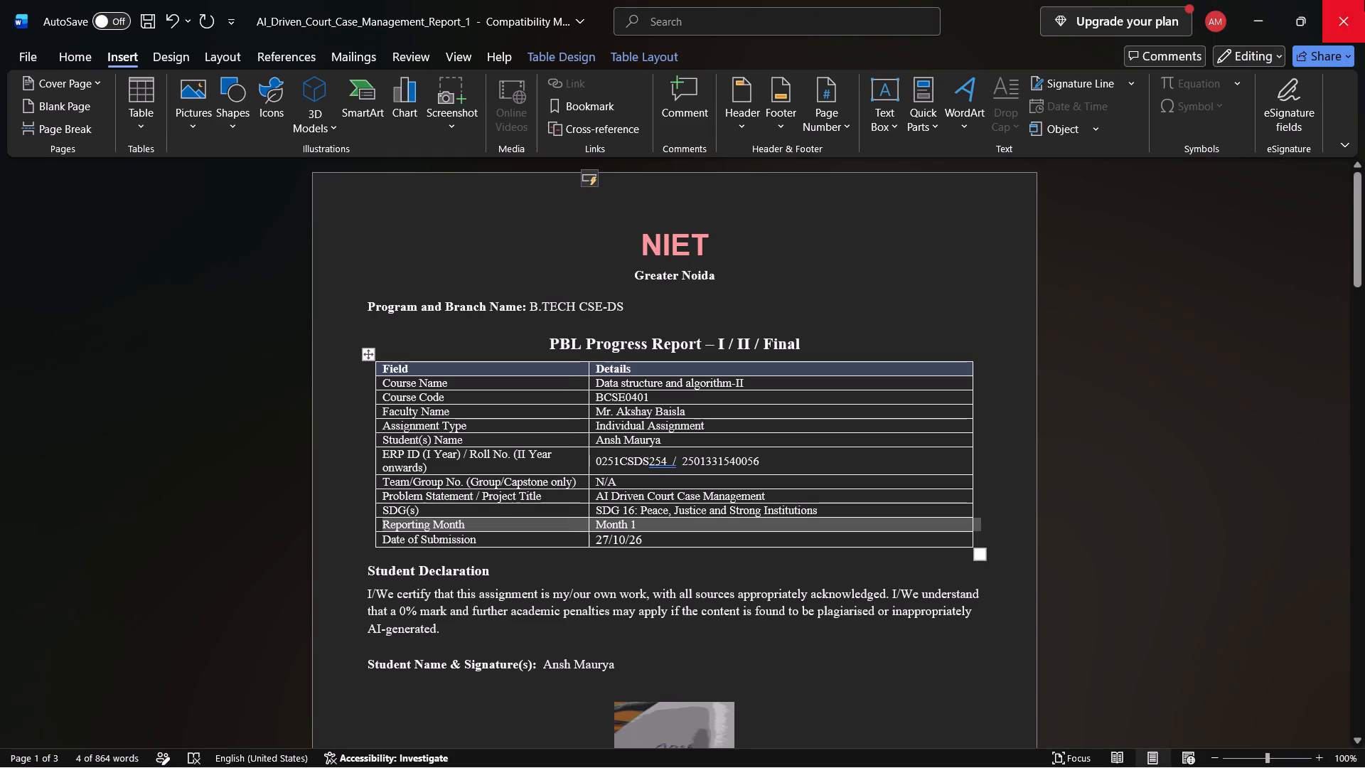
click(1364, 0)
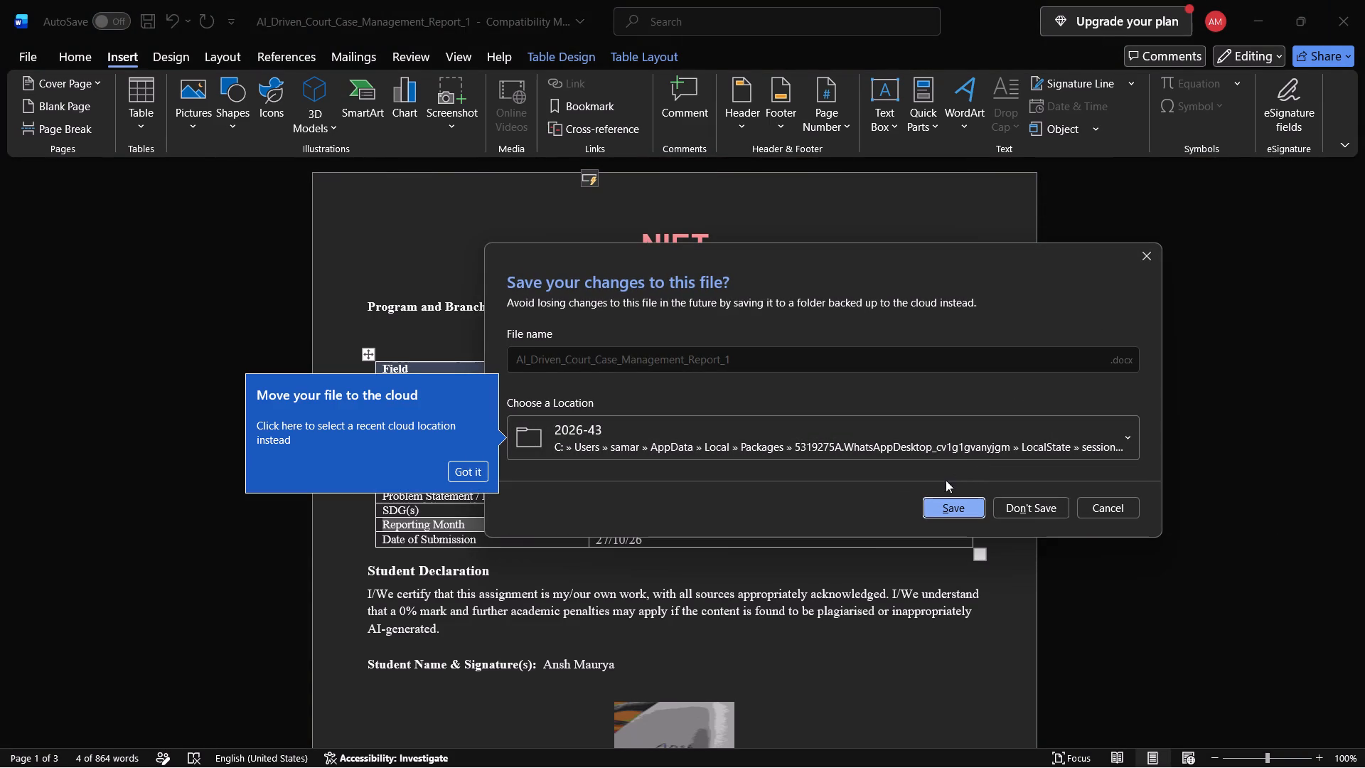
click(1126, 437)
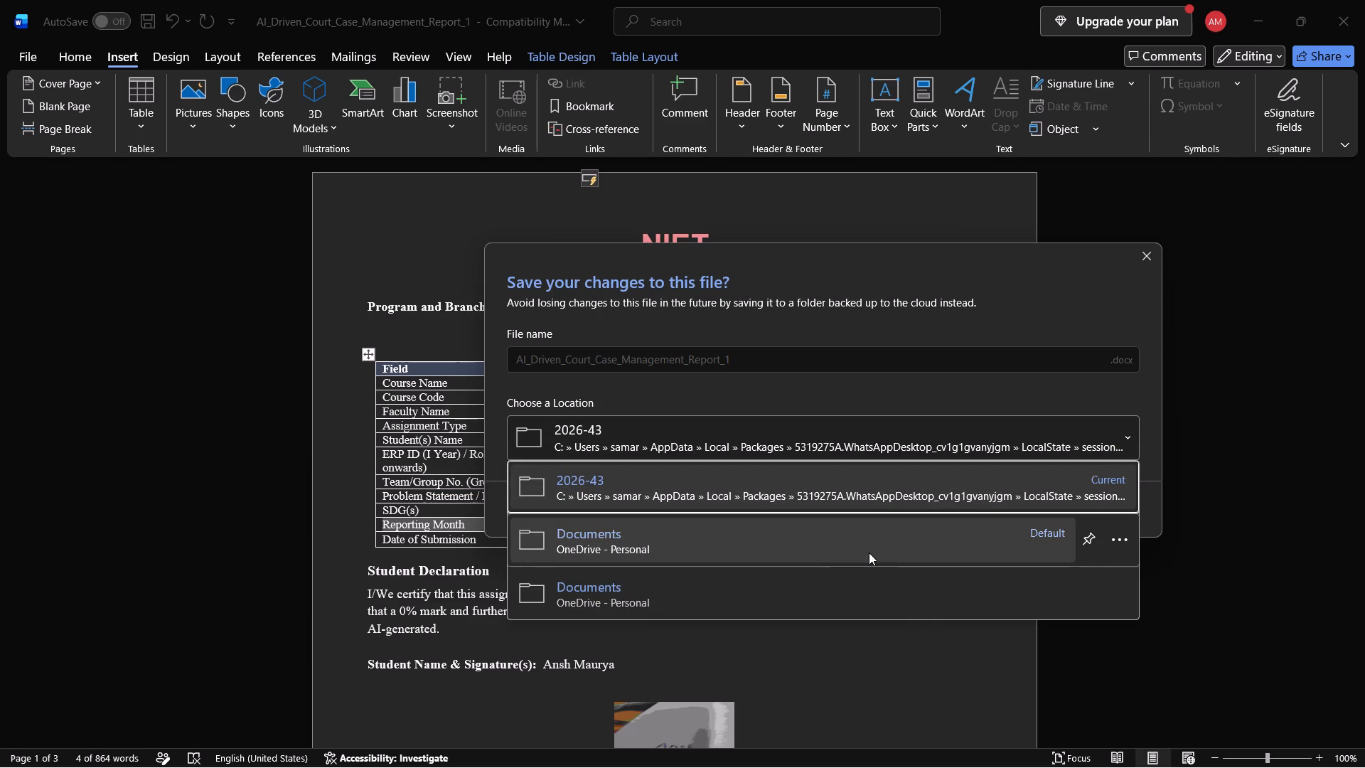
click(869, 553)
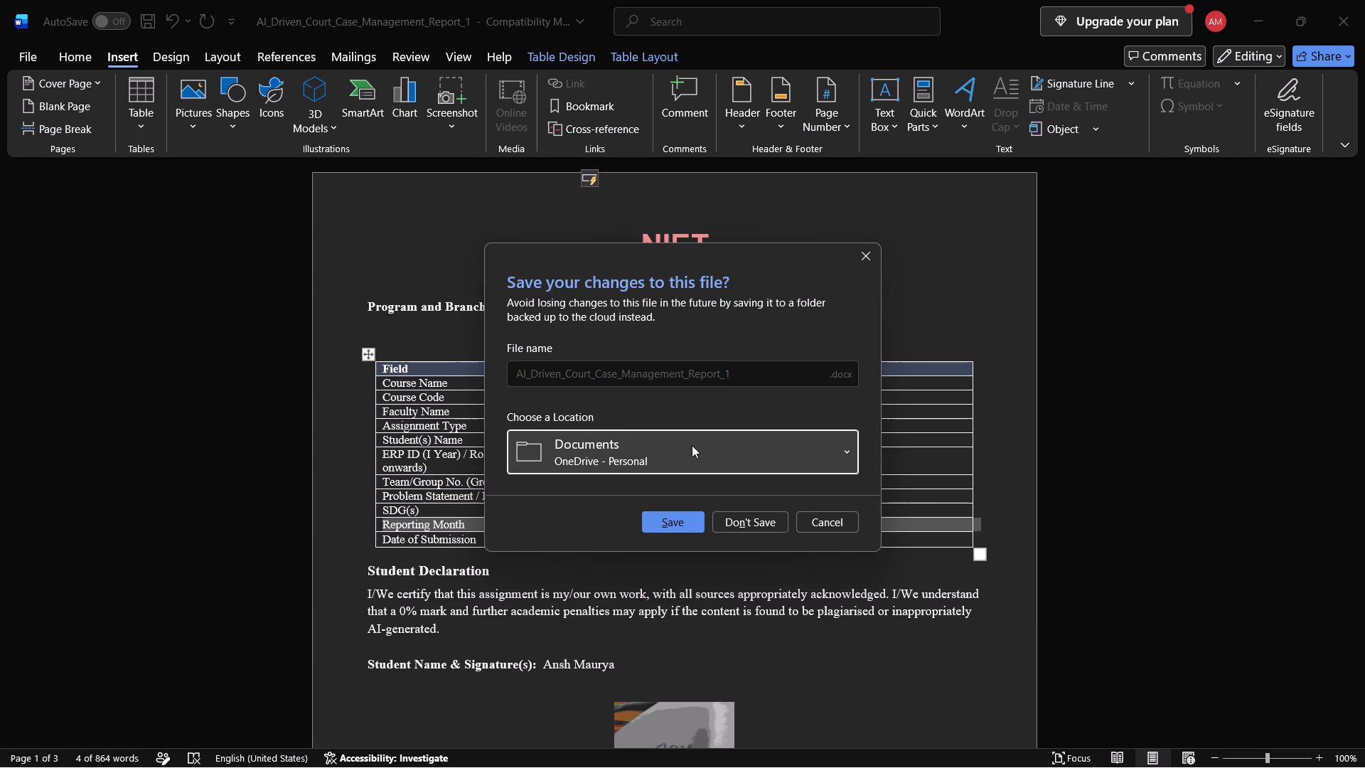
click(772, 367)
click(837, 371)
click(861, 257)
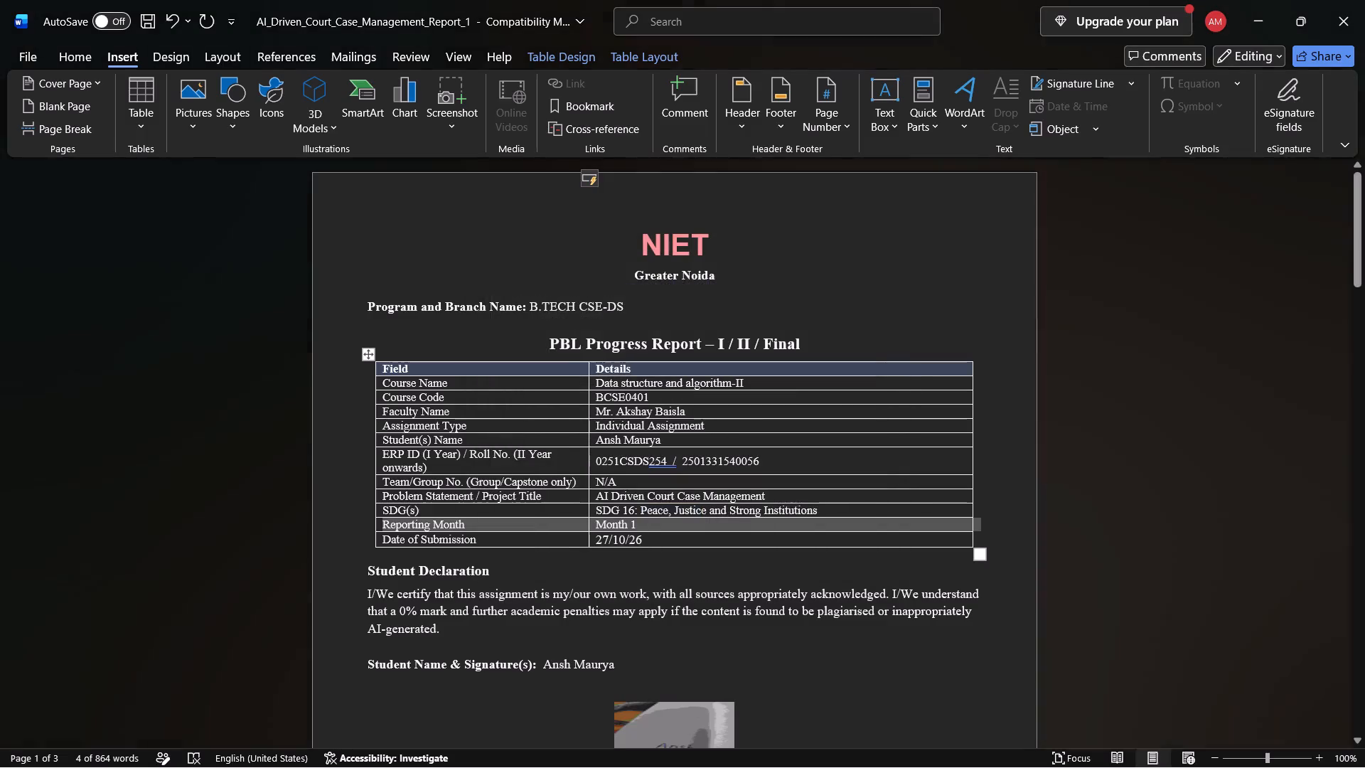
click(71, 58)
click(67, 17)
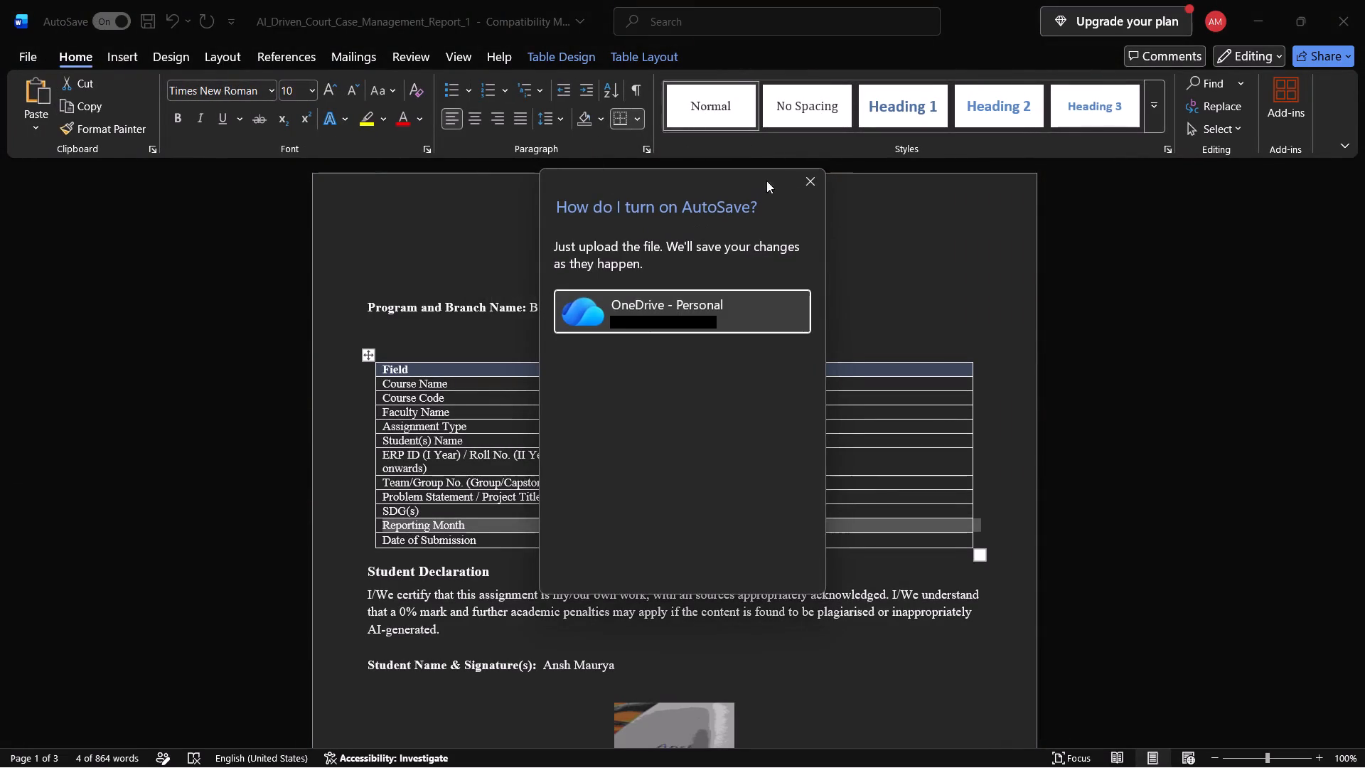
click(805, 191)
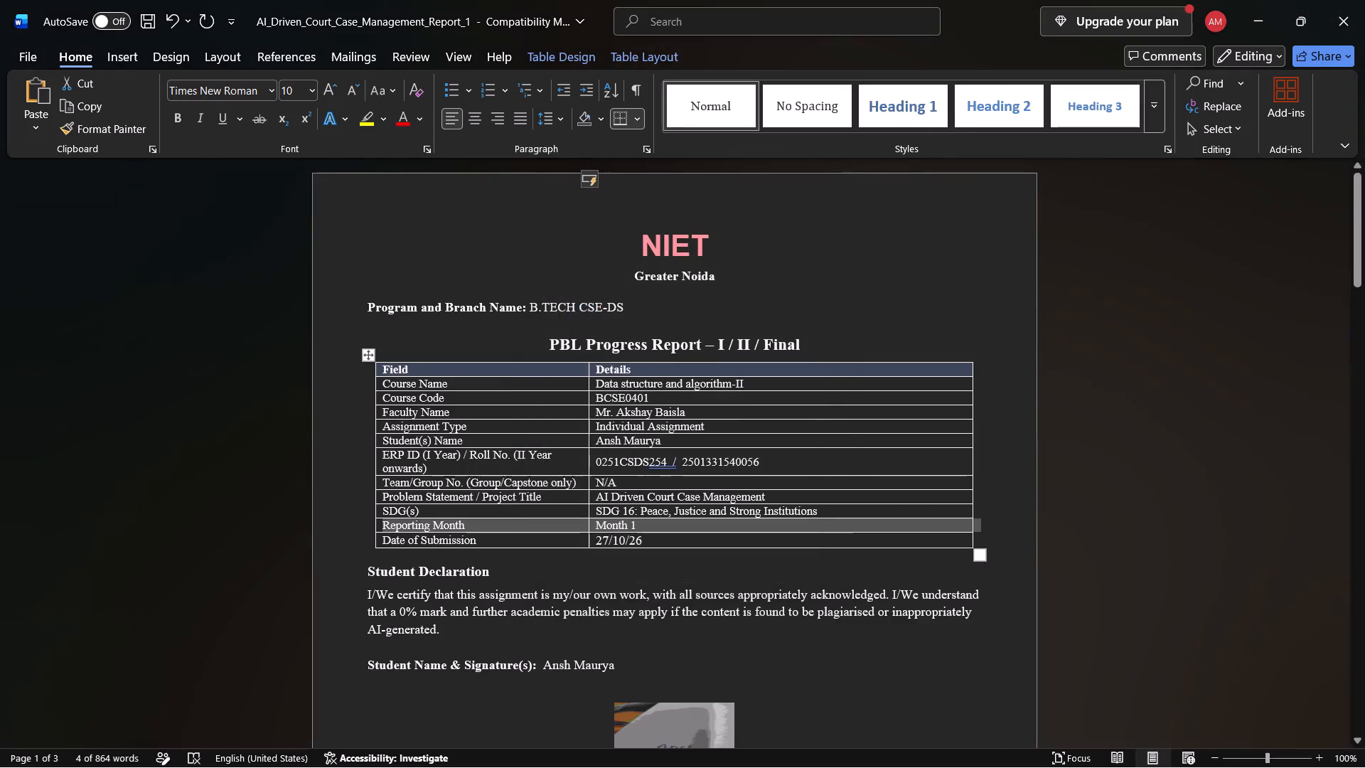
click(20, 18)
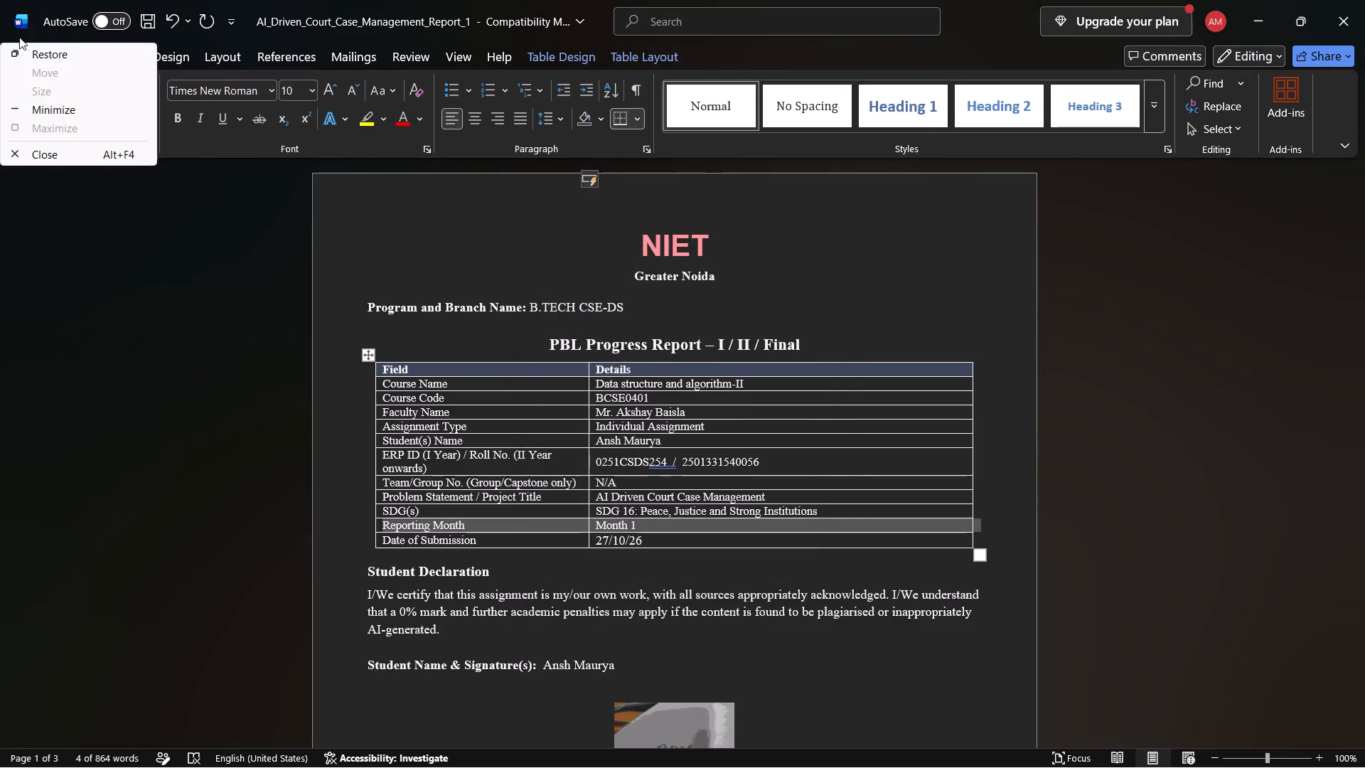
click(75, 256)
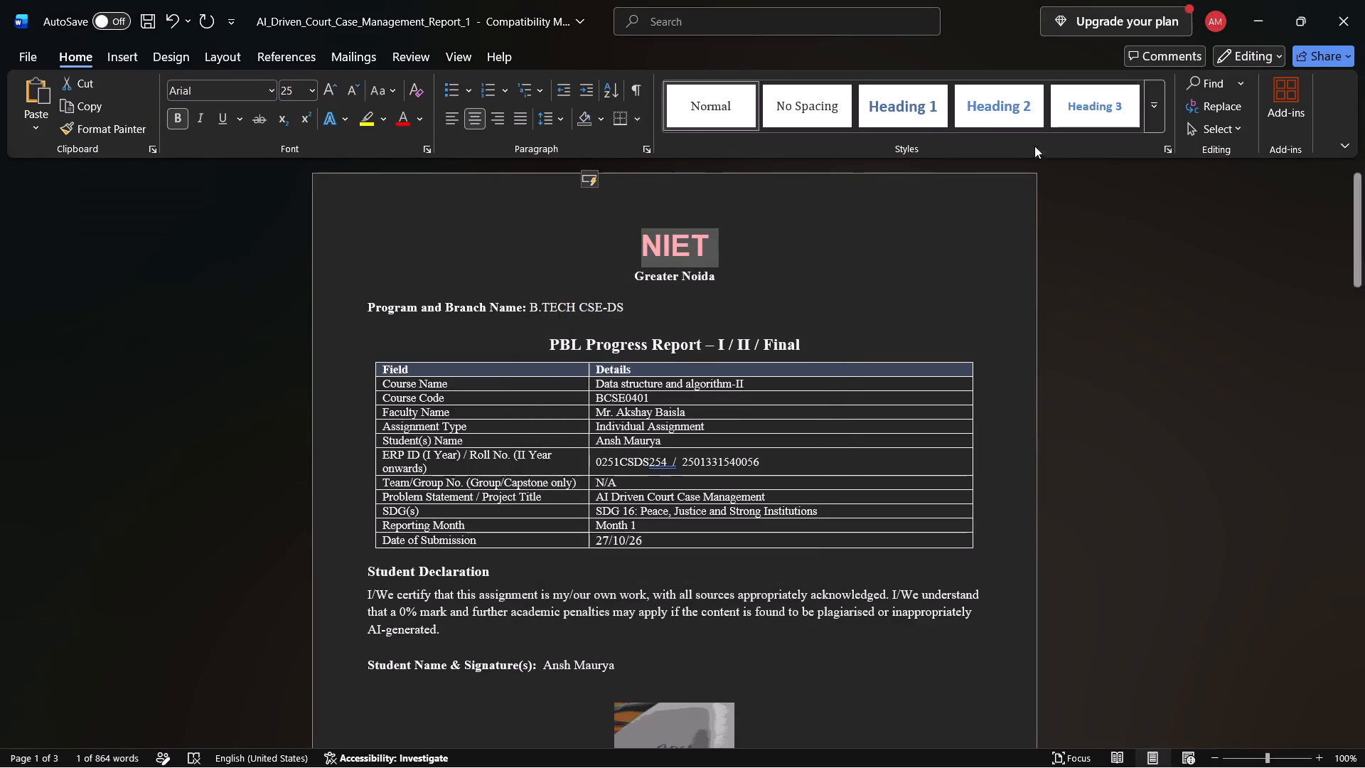
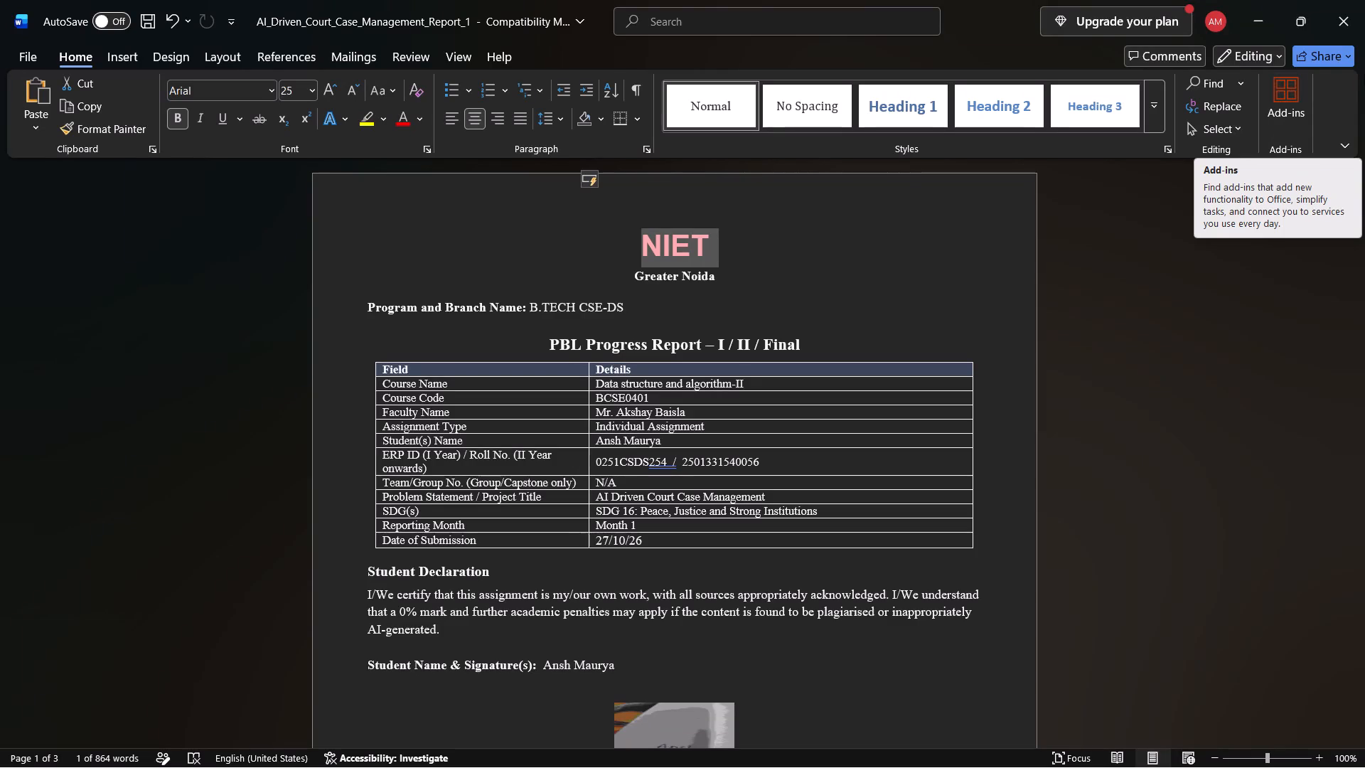
Save a copy of the report in the personal OneDrive folder as a Word Document, with a new file name beginning "Report - ".
click(21, 53)
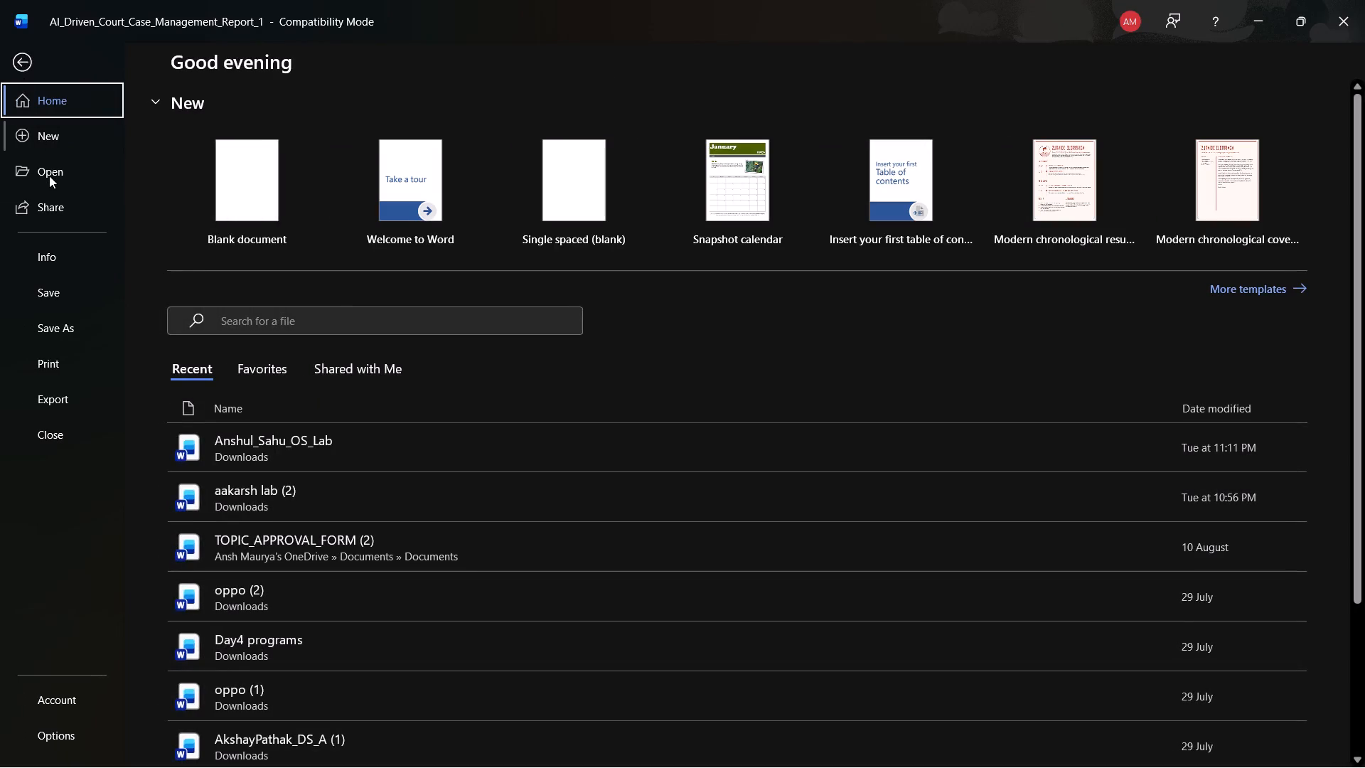
click(61, 325)
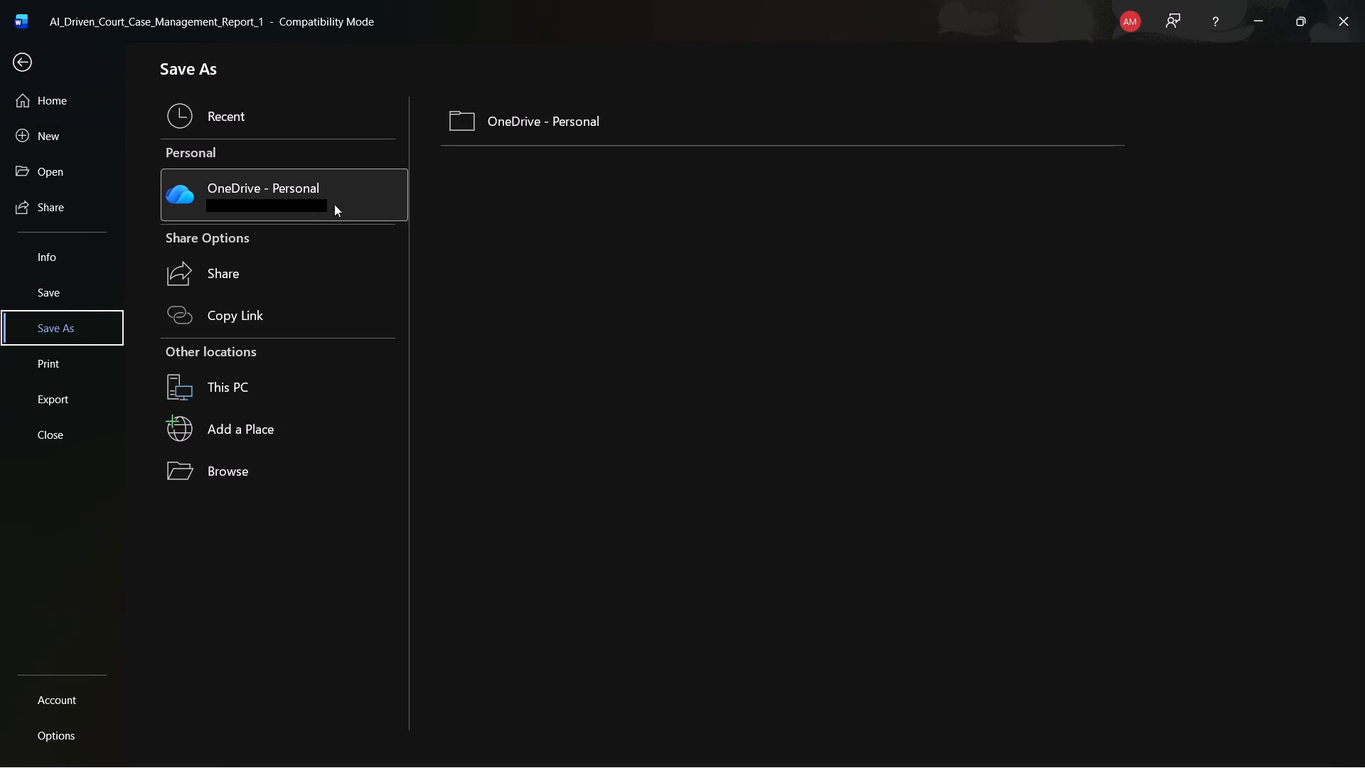
click(264, 194)
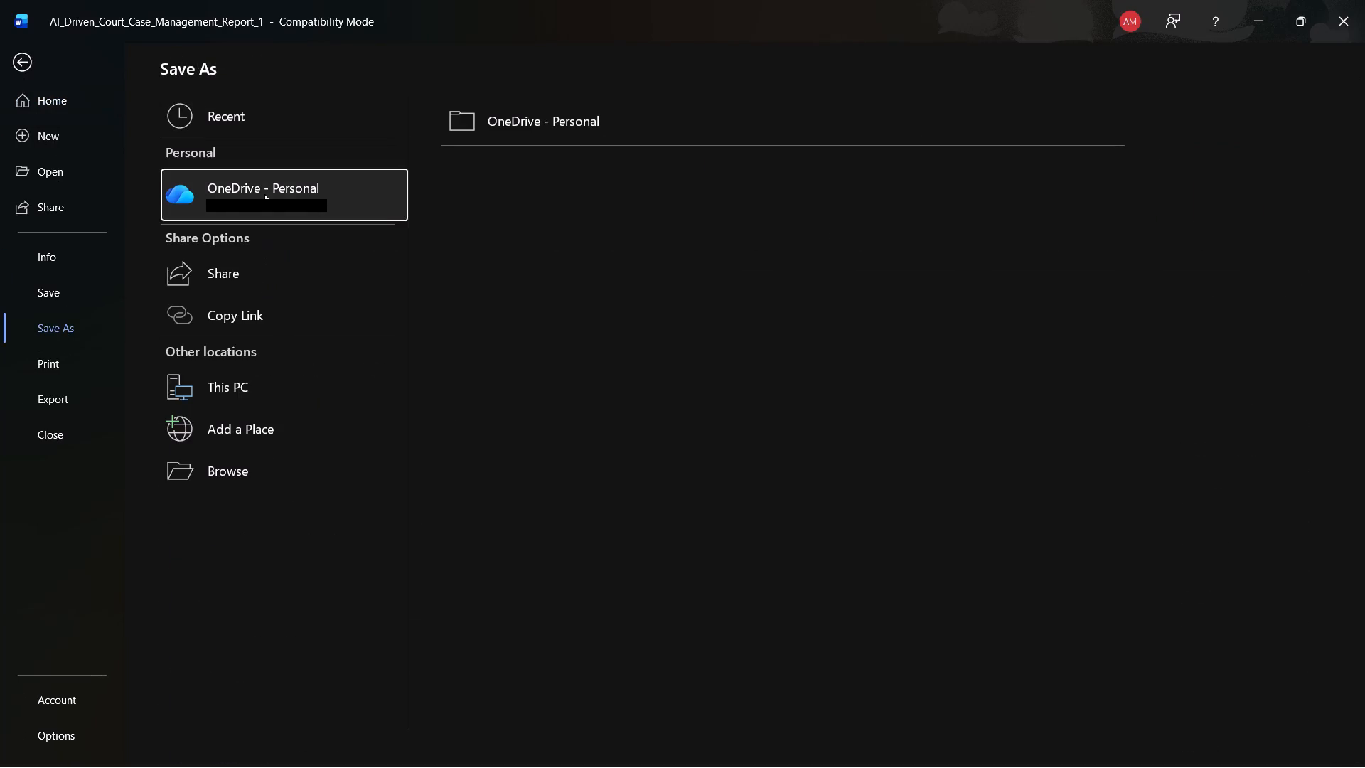
click(540, 127)
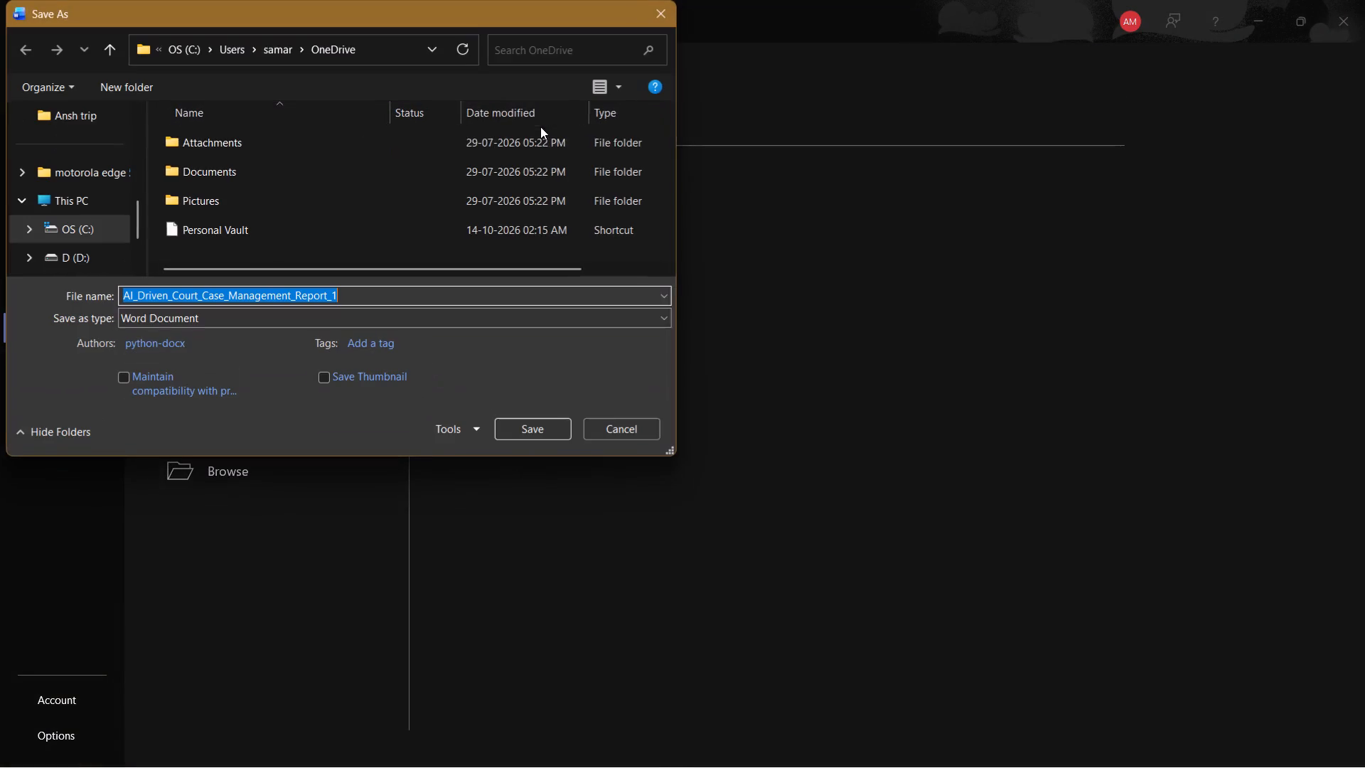
key(BackSpace)
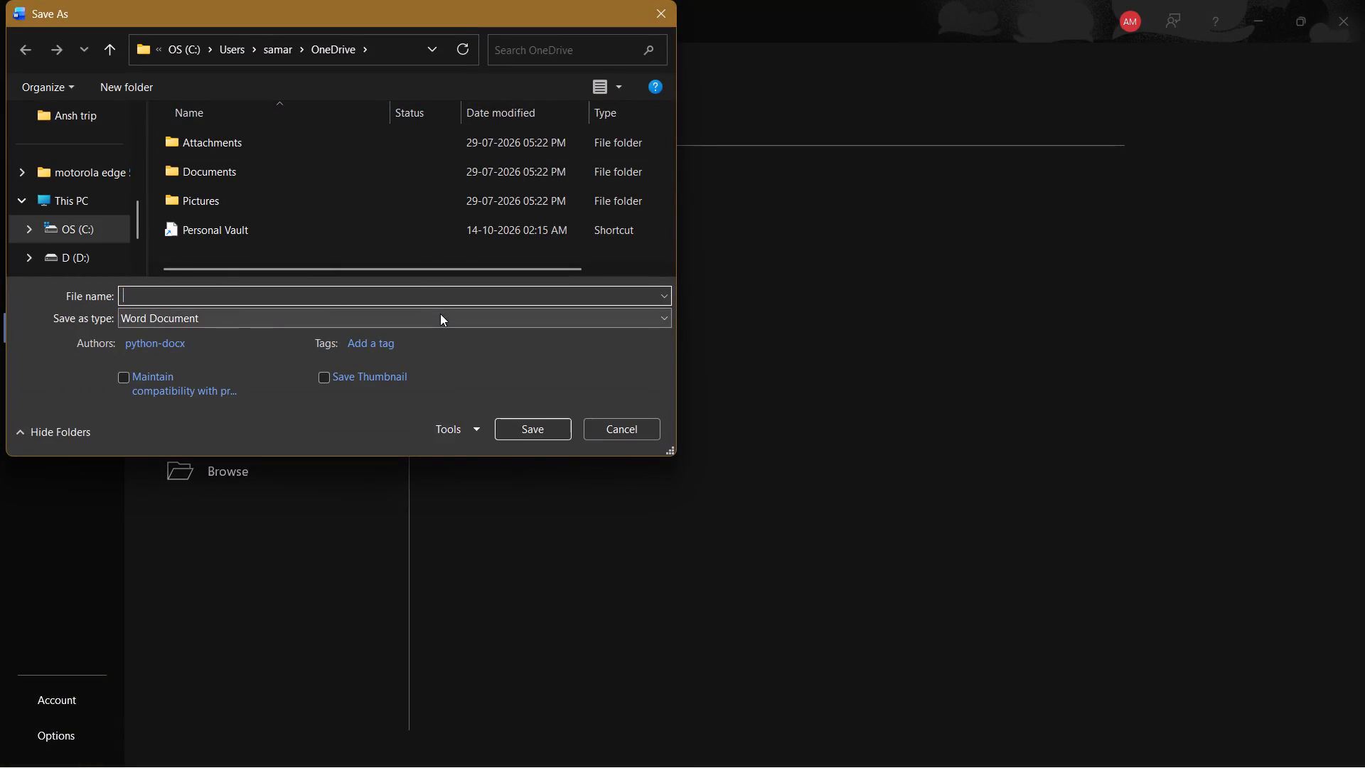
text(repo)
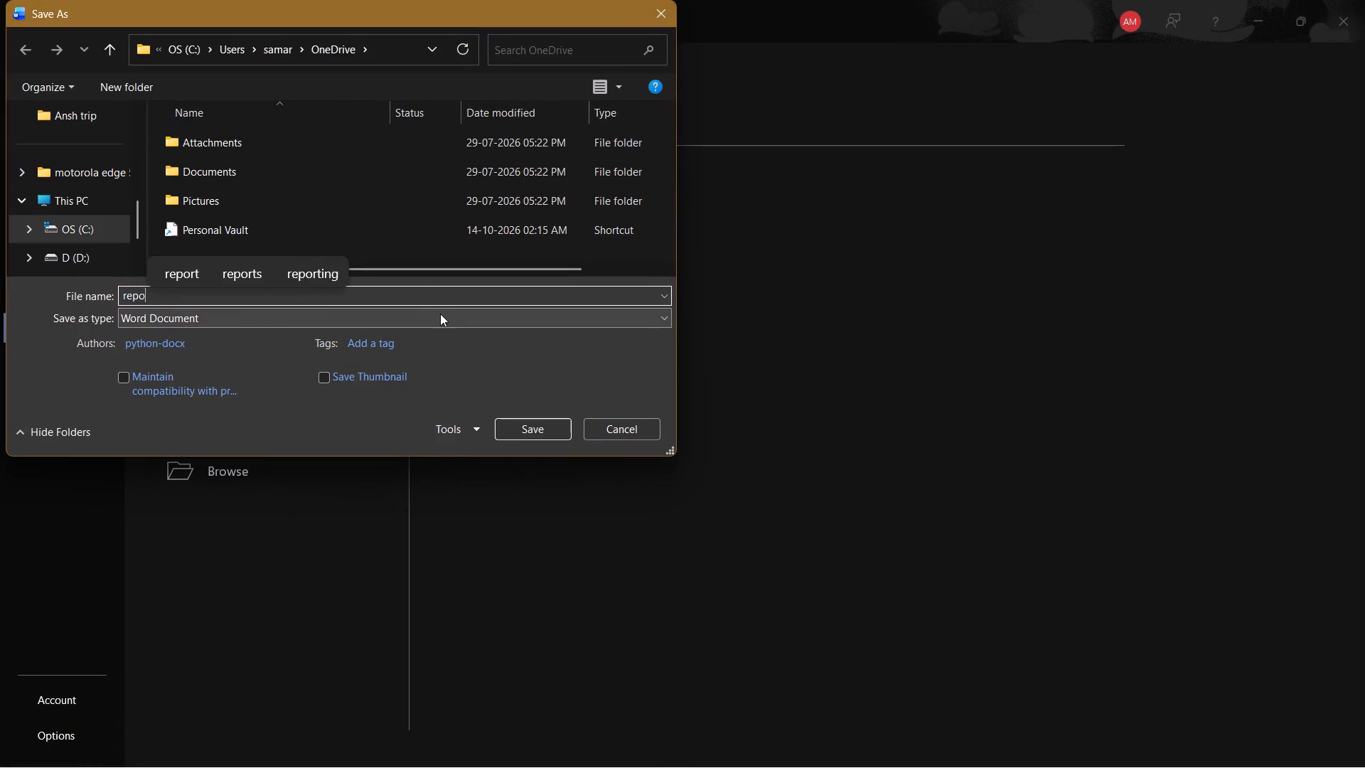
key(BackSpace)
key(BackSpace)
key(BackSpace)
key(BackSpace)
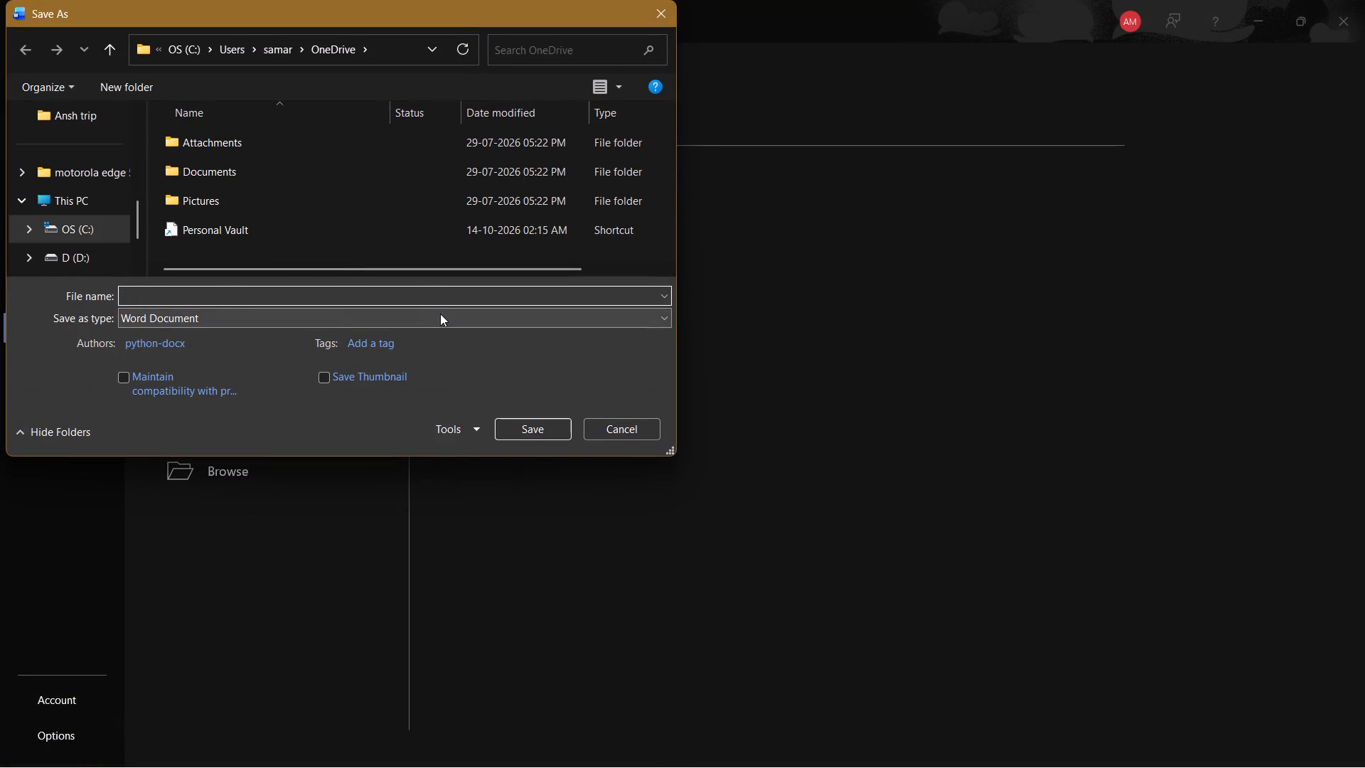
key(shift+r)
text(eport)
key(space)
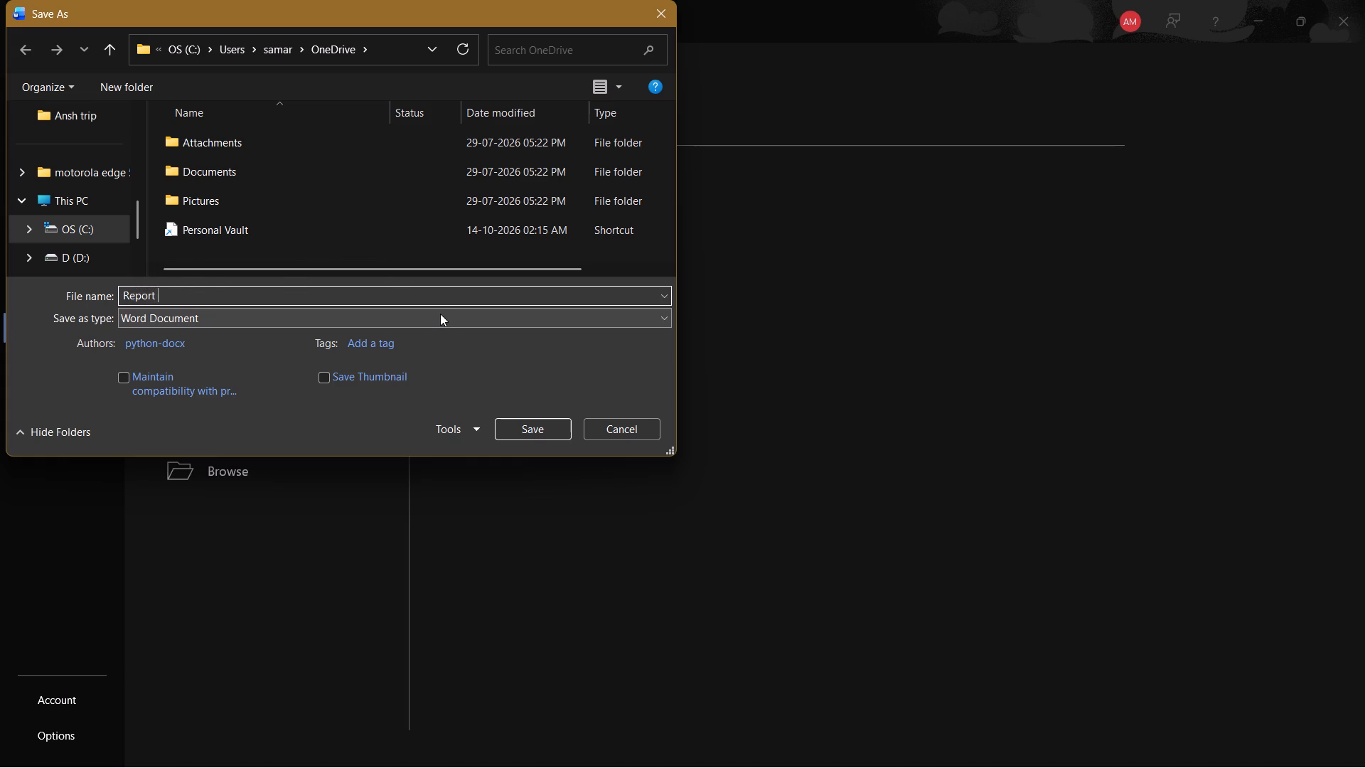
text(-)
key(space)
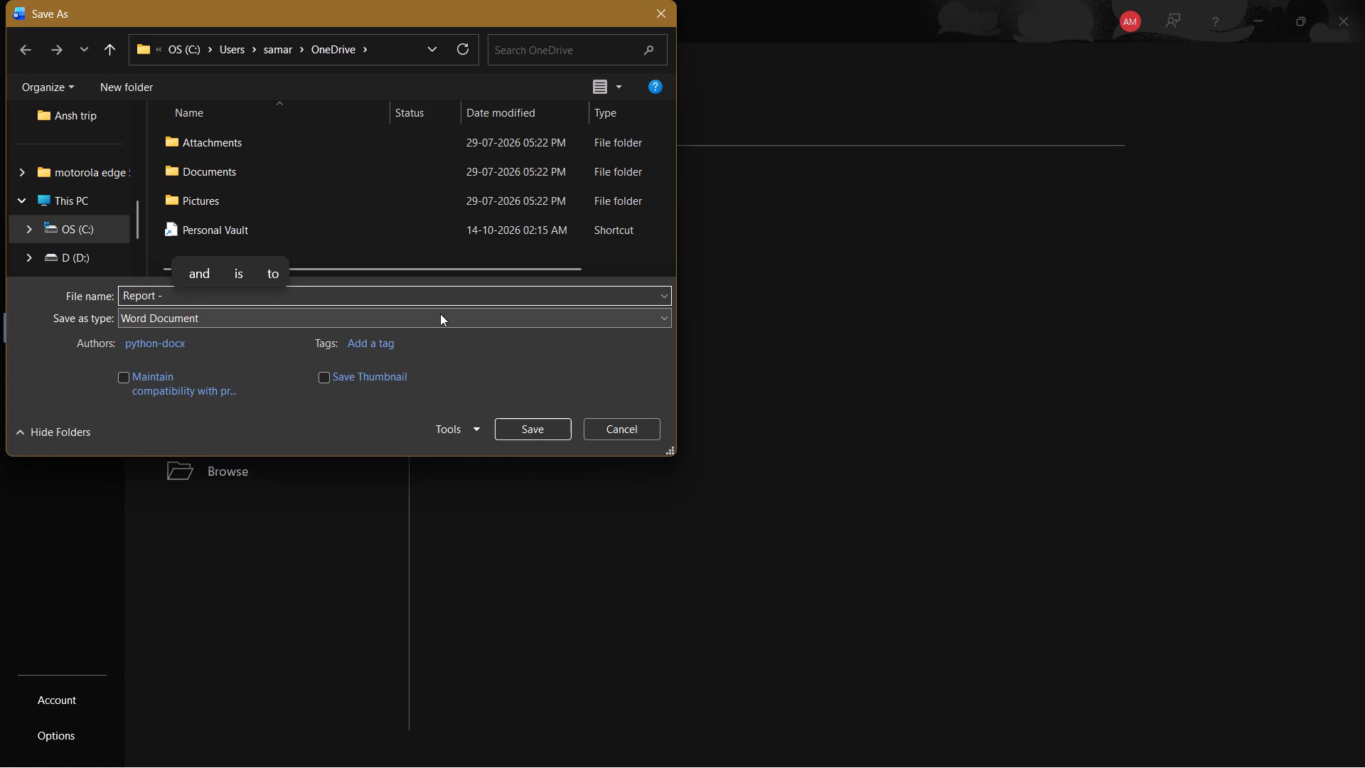
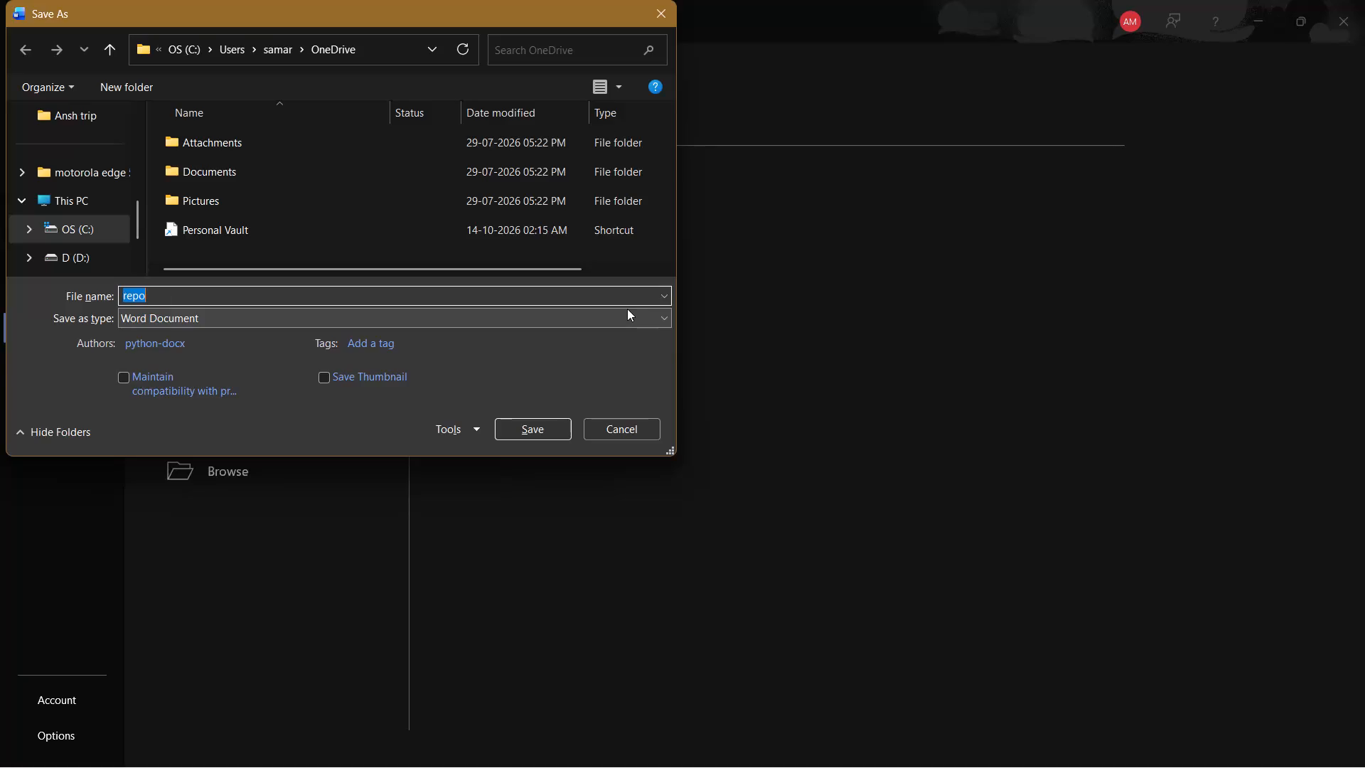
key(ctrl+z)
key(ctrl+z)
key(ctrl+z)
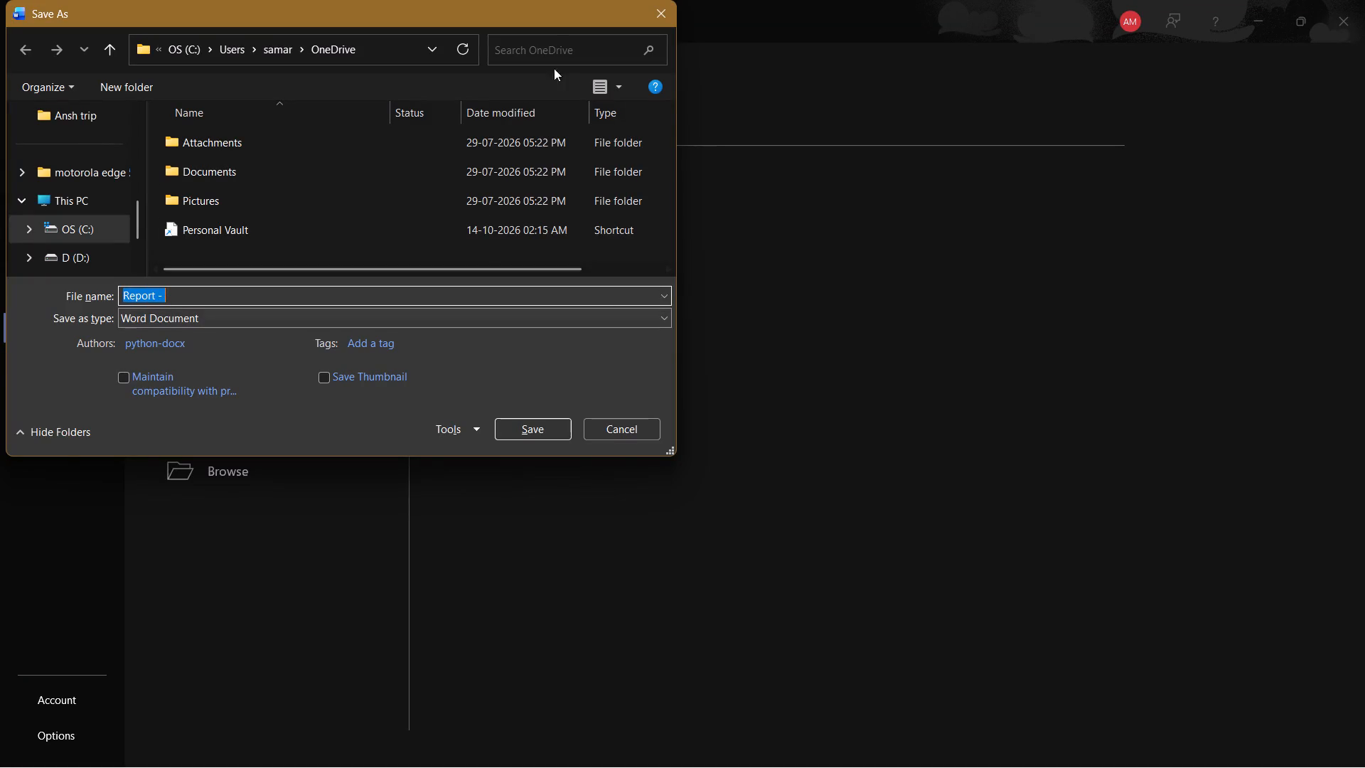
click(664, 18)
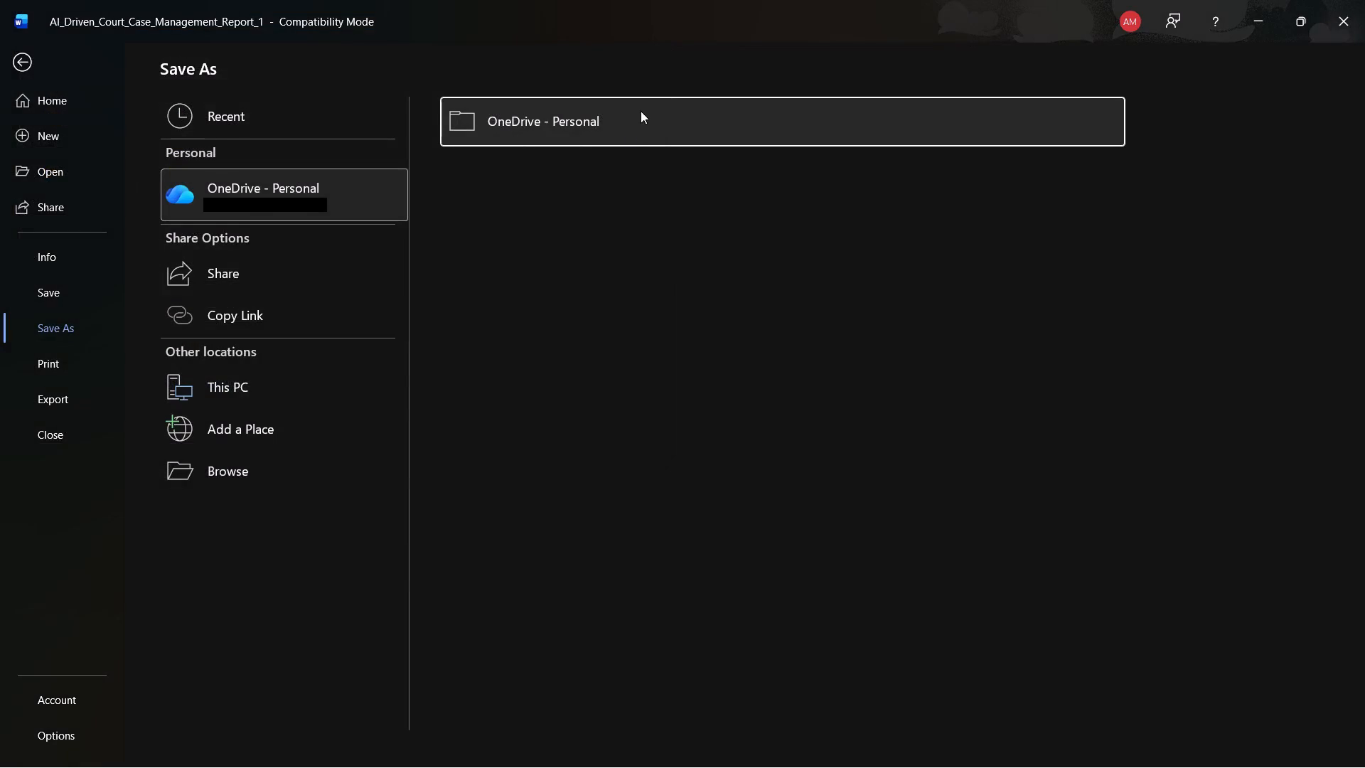
Start saving a copy in the OneDrive - Personal folder and shorten the file name to "Report - 1".
click(628, 131)
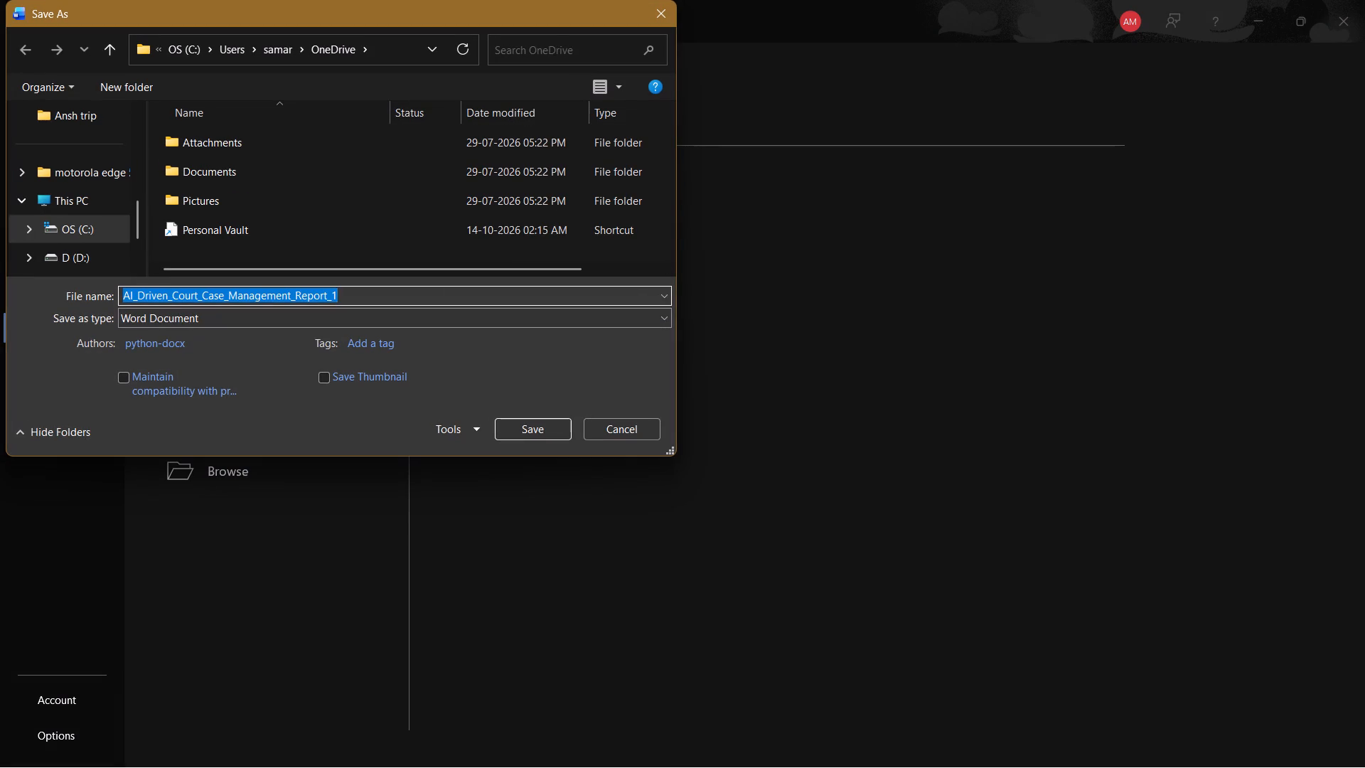
drag(296, 294, 0, 319)
key(BackSpace)
key(Right)
key(Right)
key(Right)
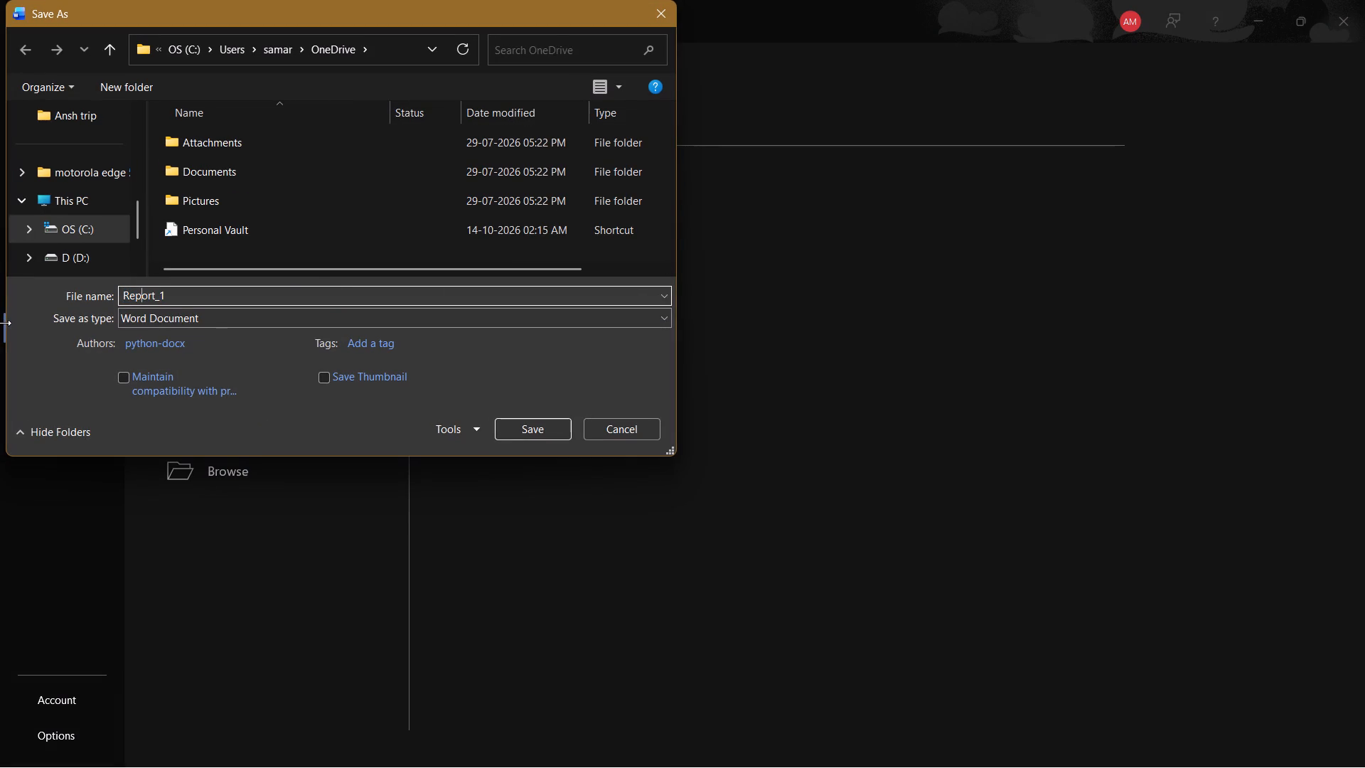
key(Right)
key(Right)
key(Right)
key(Right)
key(BackSpace)
key(space)
key(minus)
key(space)
Set the file type of the saved copy to PDF.
click(237, 311)
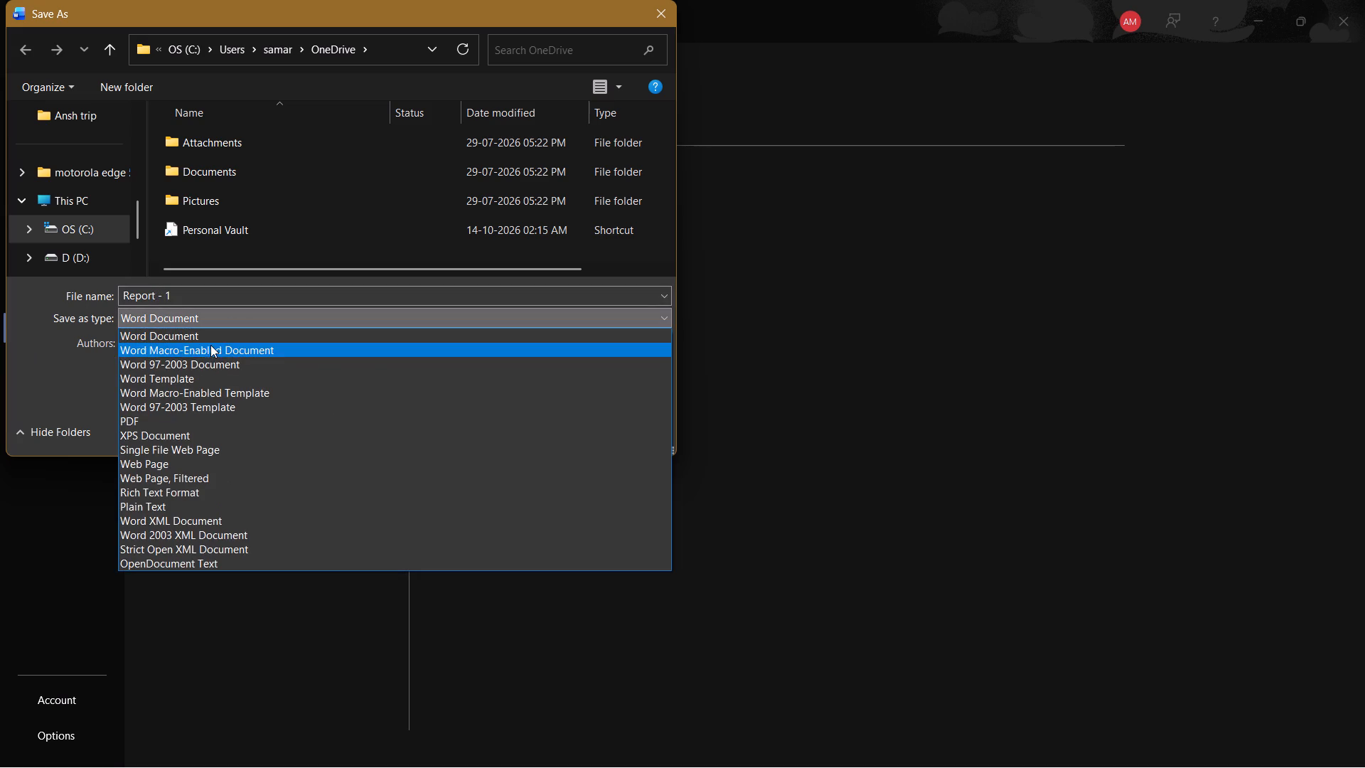
click(168, 417)
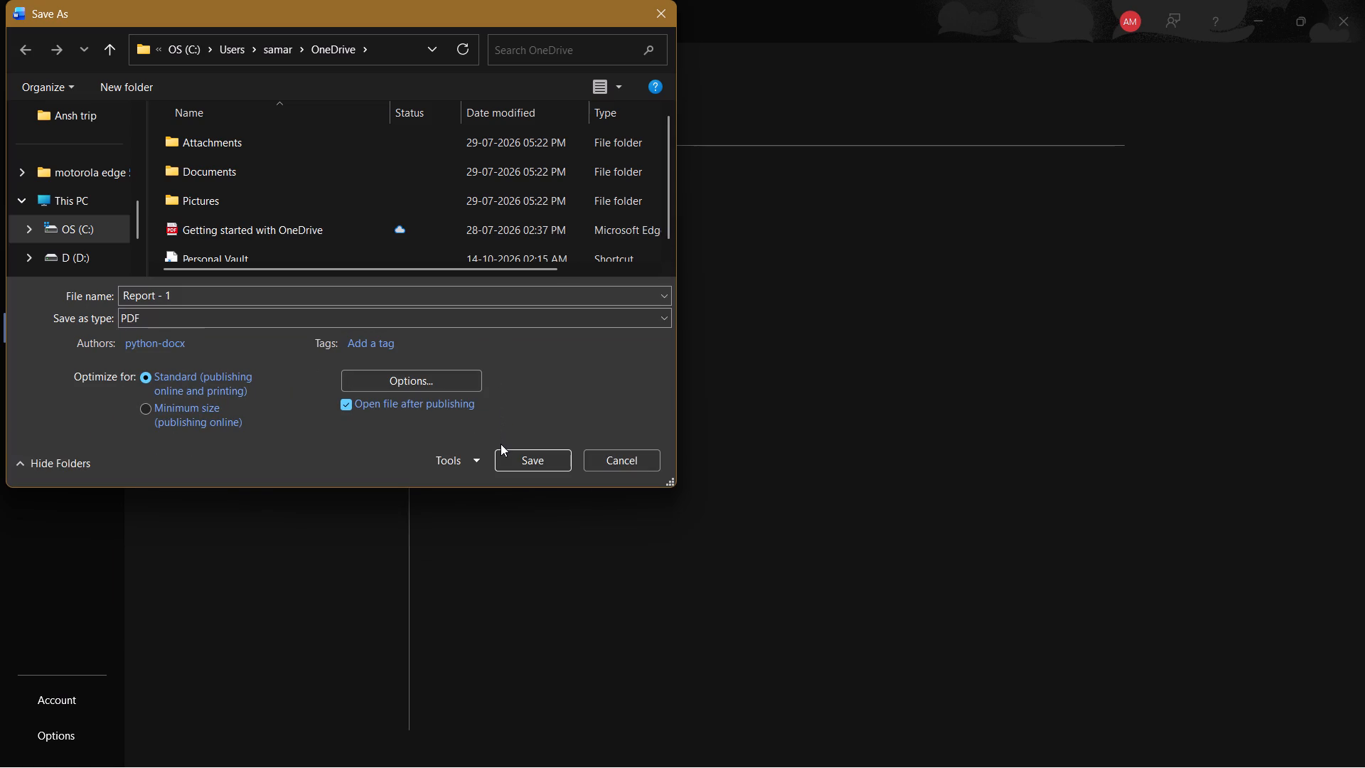
Open the PDF's file name for editing.
click(216, 290)
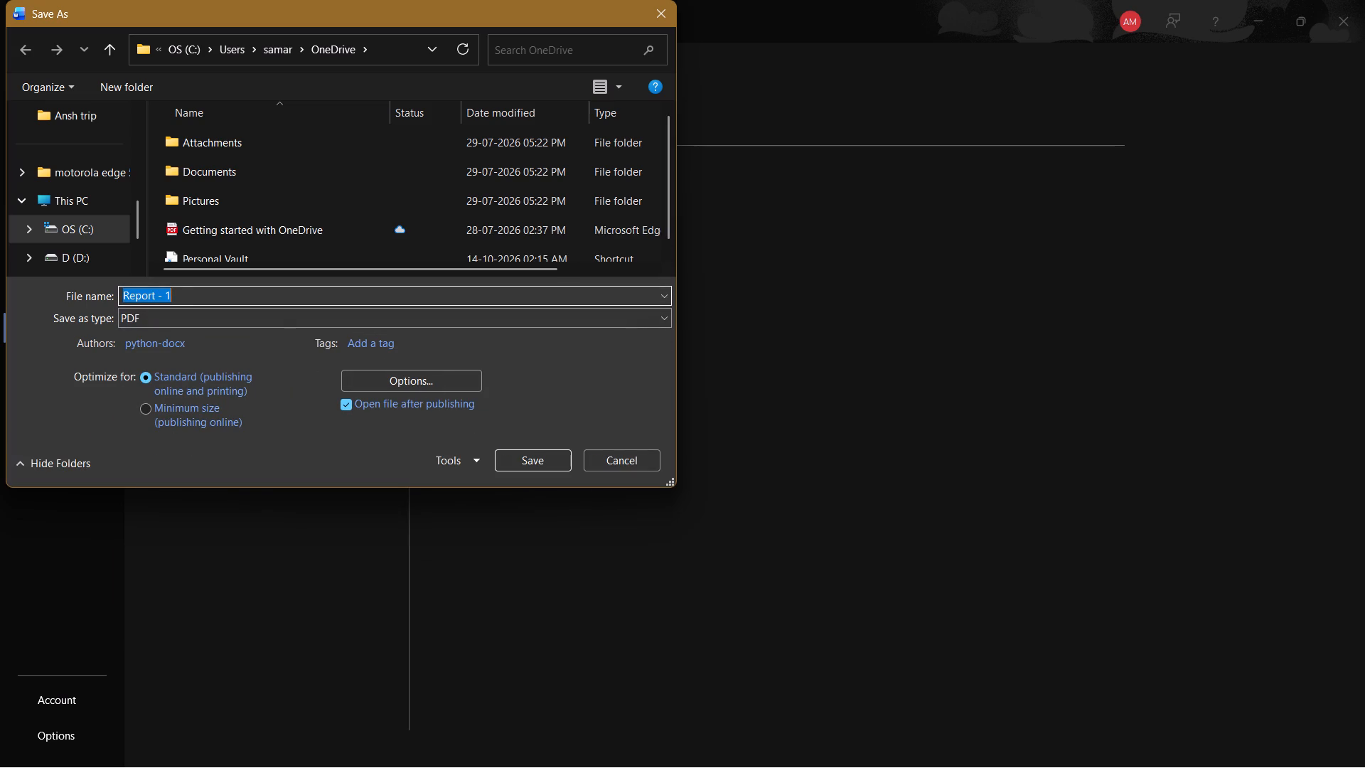
click(215, 290)
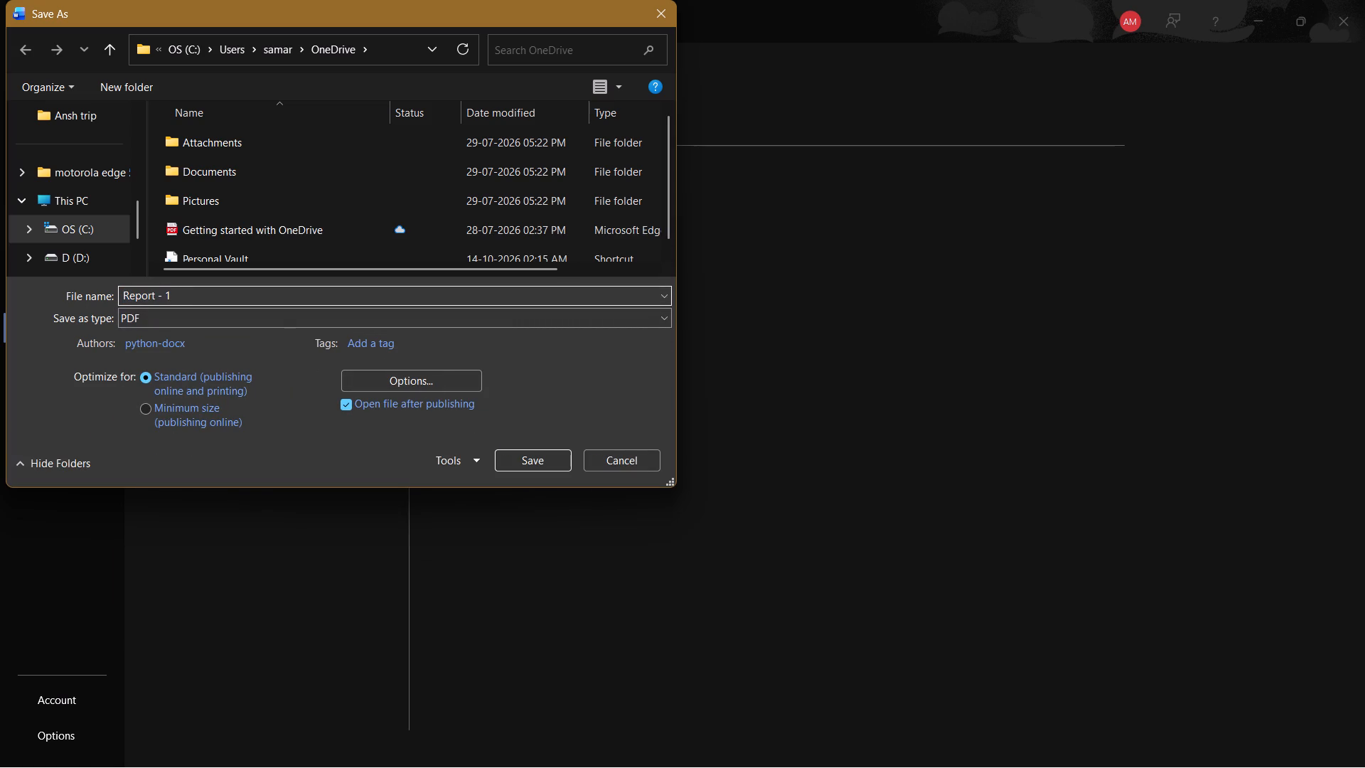
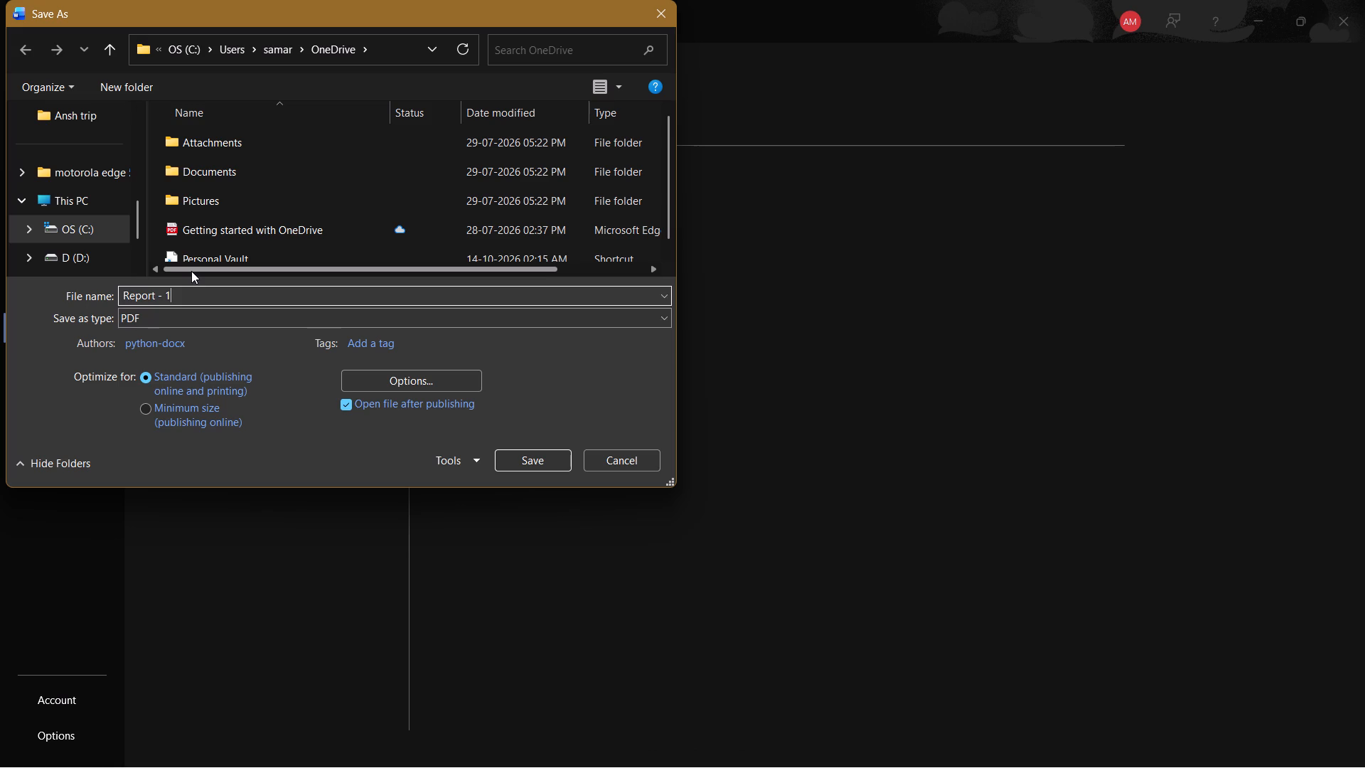
Complete the file name as "Report - 1 ( DSA )" and save the report as a PDF in the OneDrive folder.
key(space)
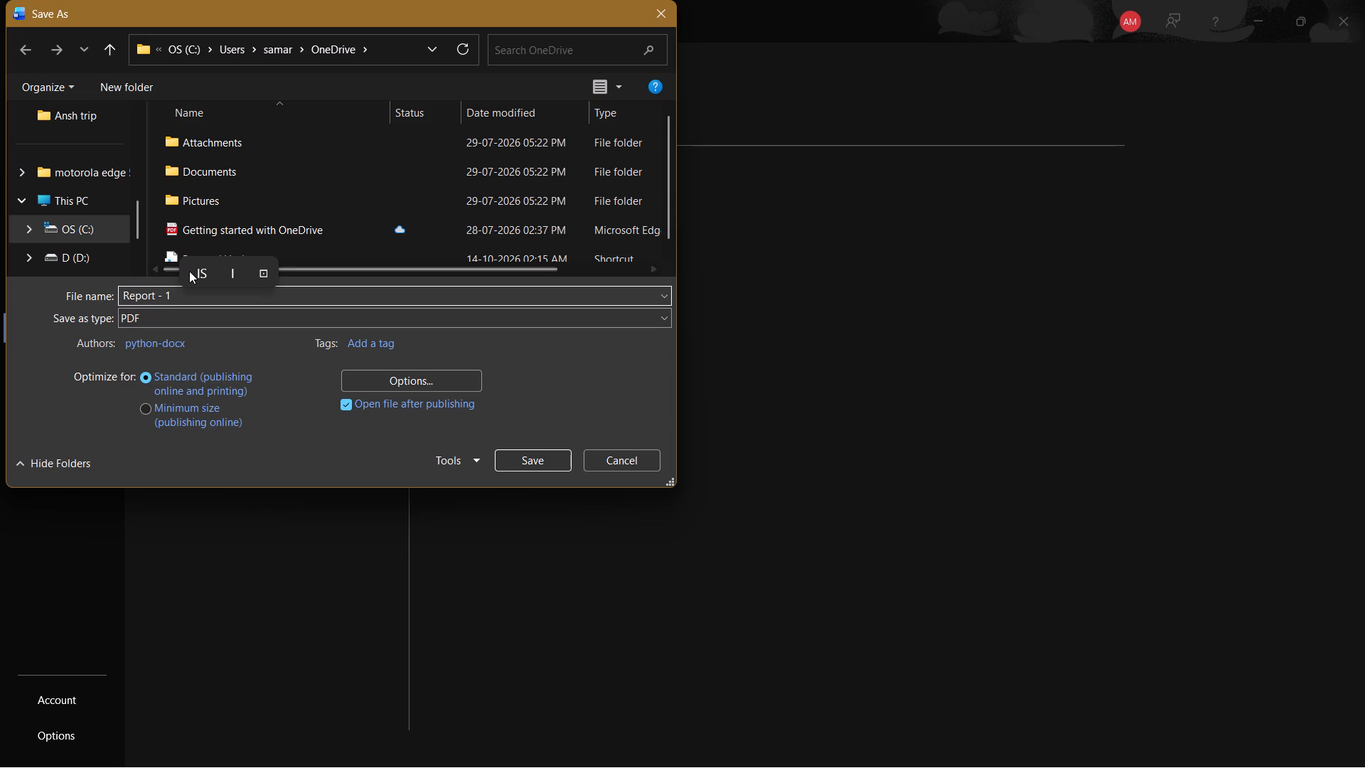
key(shift+parenleft)
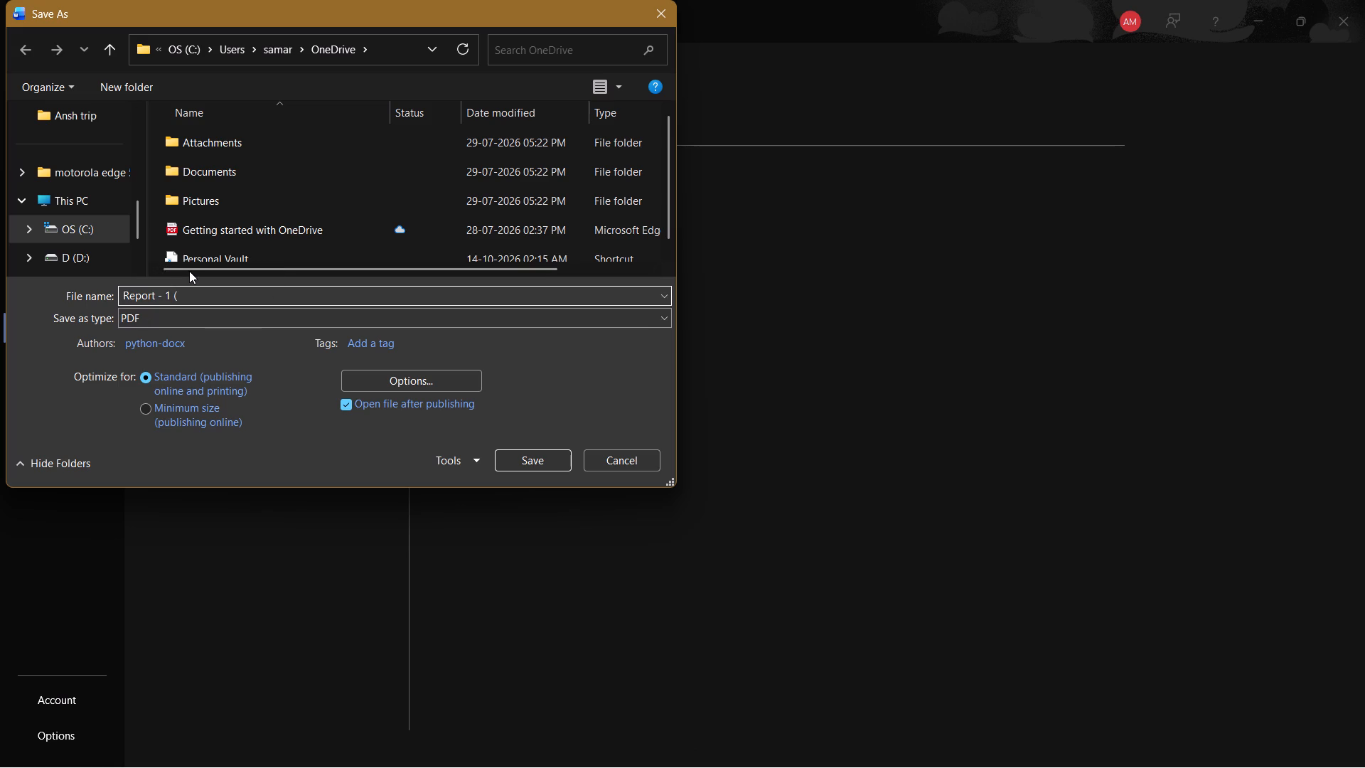
key(space)
text(DS)
key(space)
key(shift+parenright)
click(195, 301)
key(BackSpace)
text(A)
key(space)
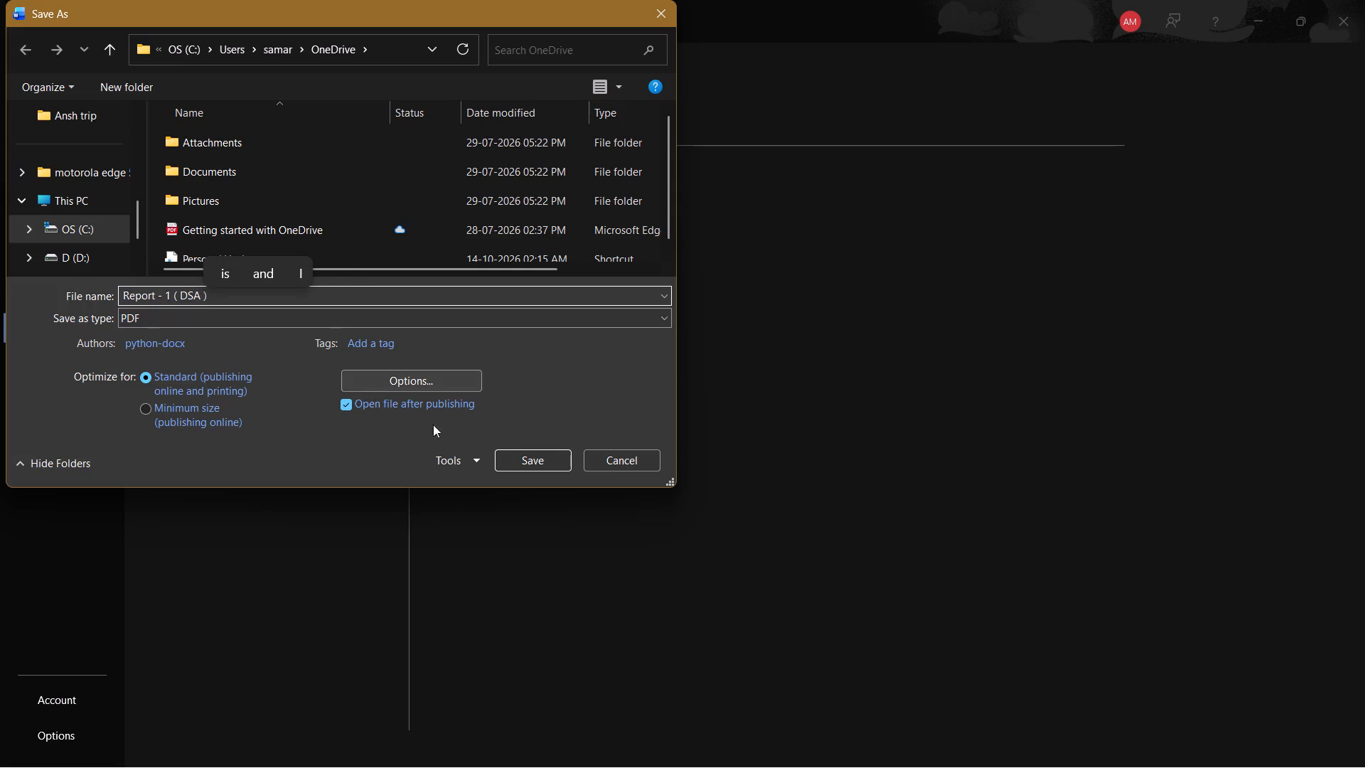
click(542, 466)
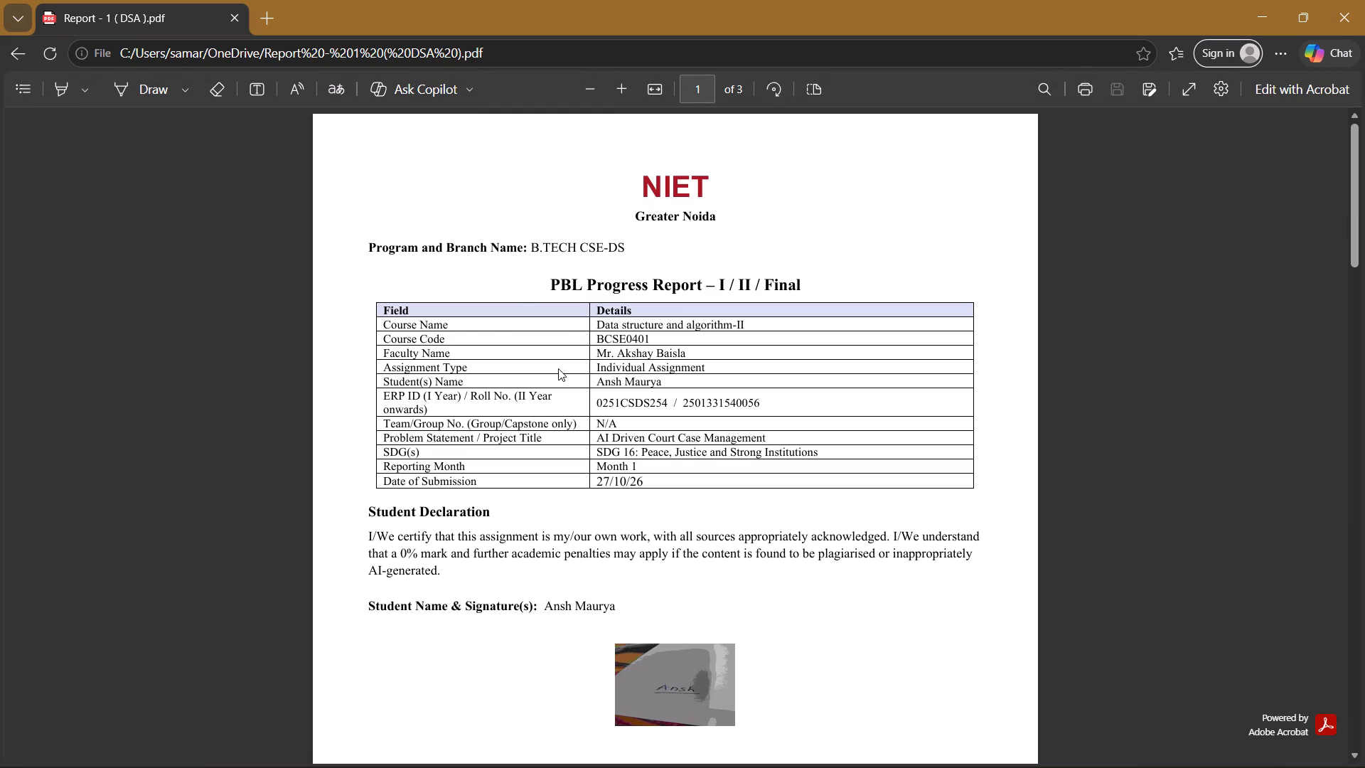
Review the saved PDF from the cover details and signature through to the Faculty Evaluation section on the last page.
scroll(558, 368, down, 4)
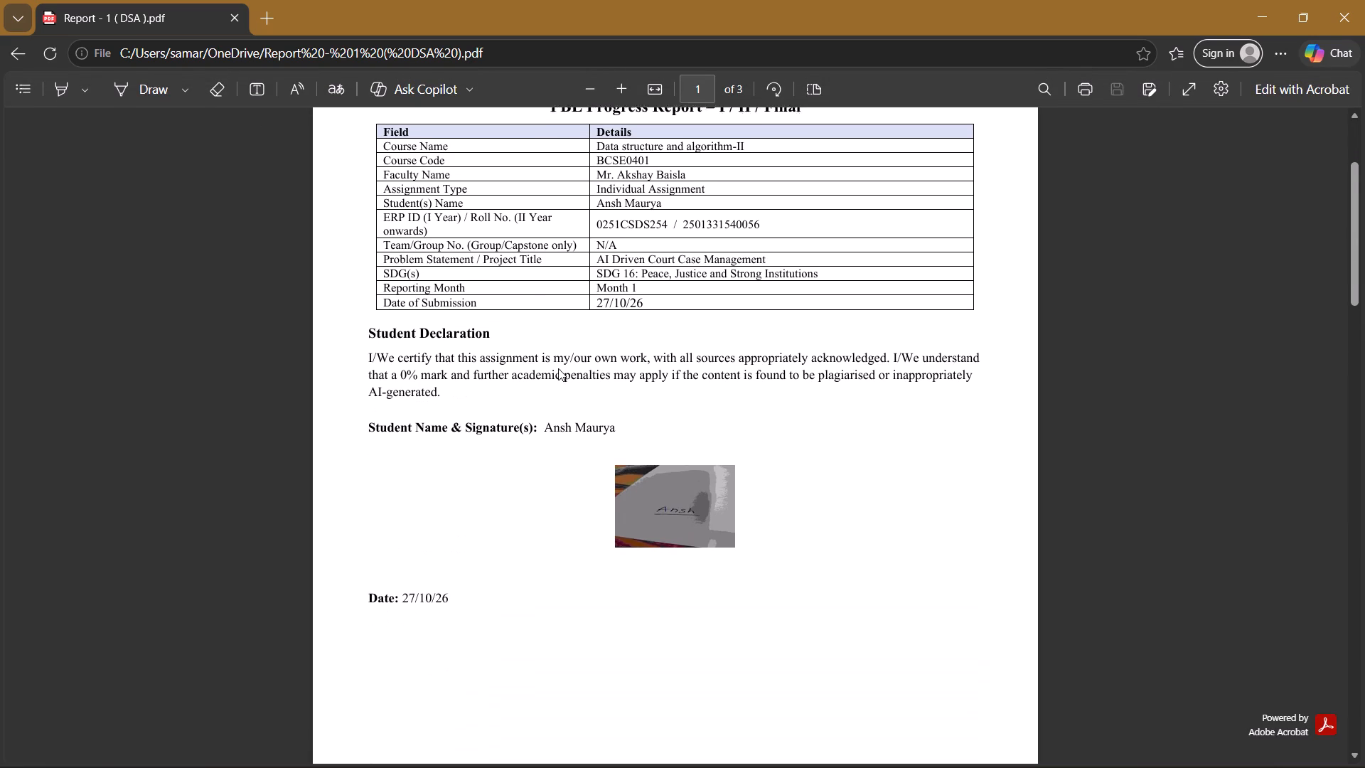
scroll(558, 368, down, 12)
scroll(558, 368, down, 15)
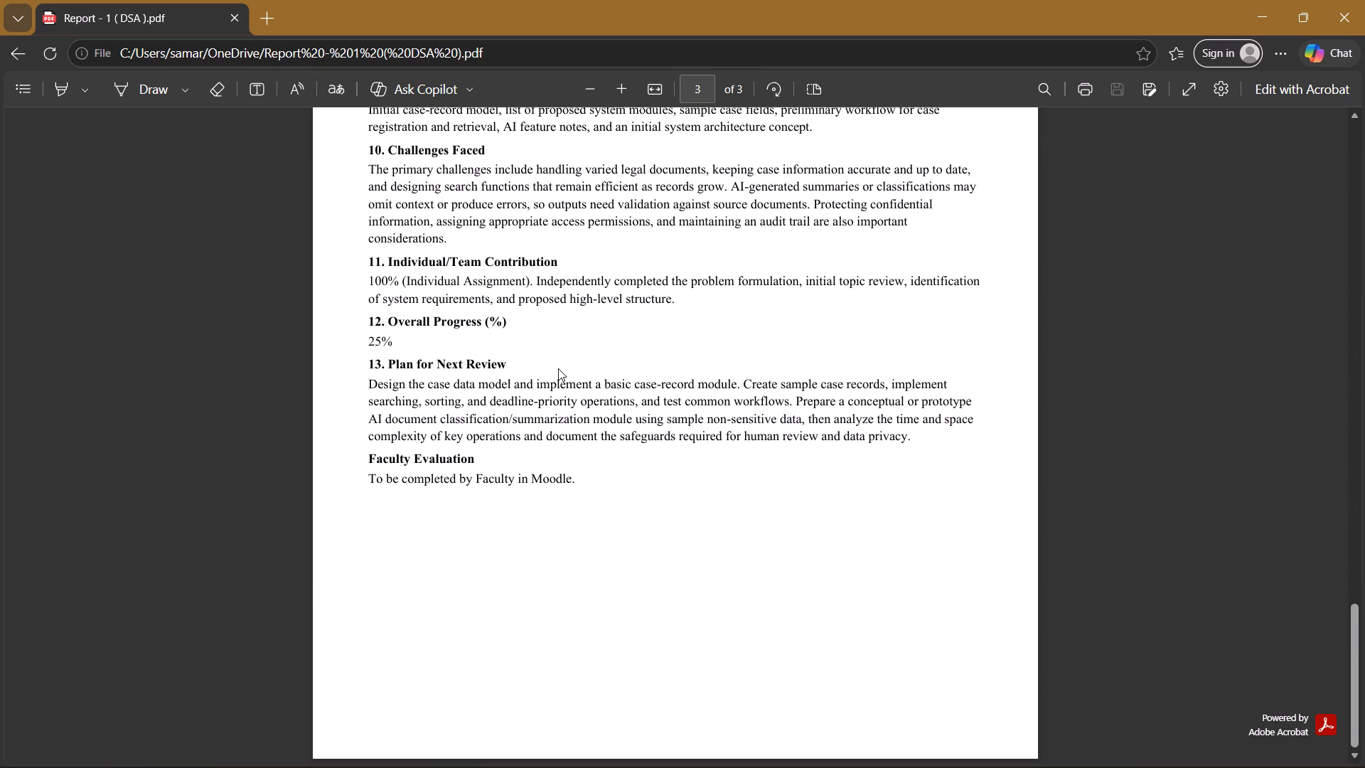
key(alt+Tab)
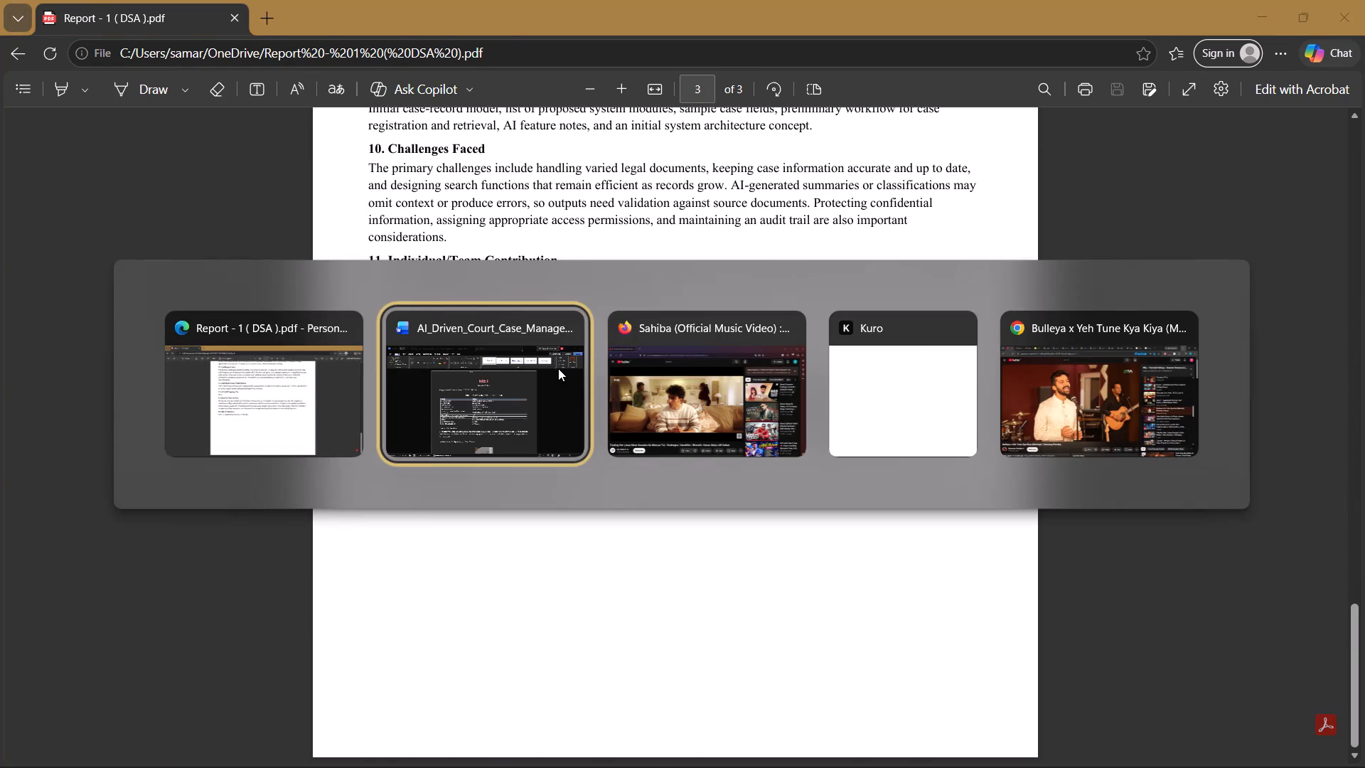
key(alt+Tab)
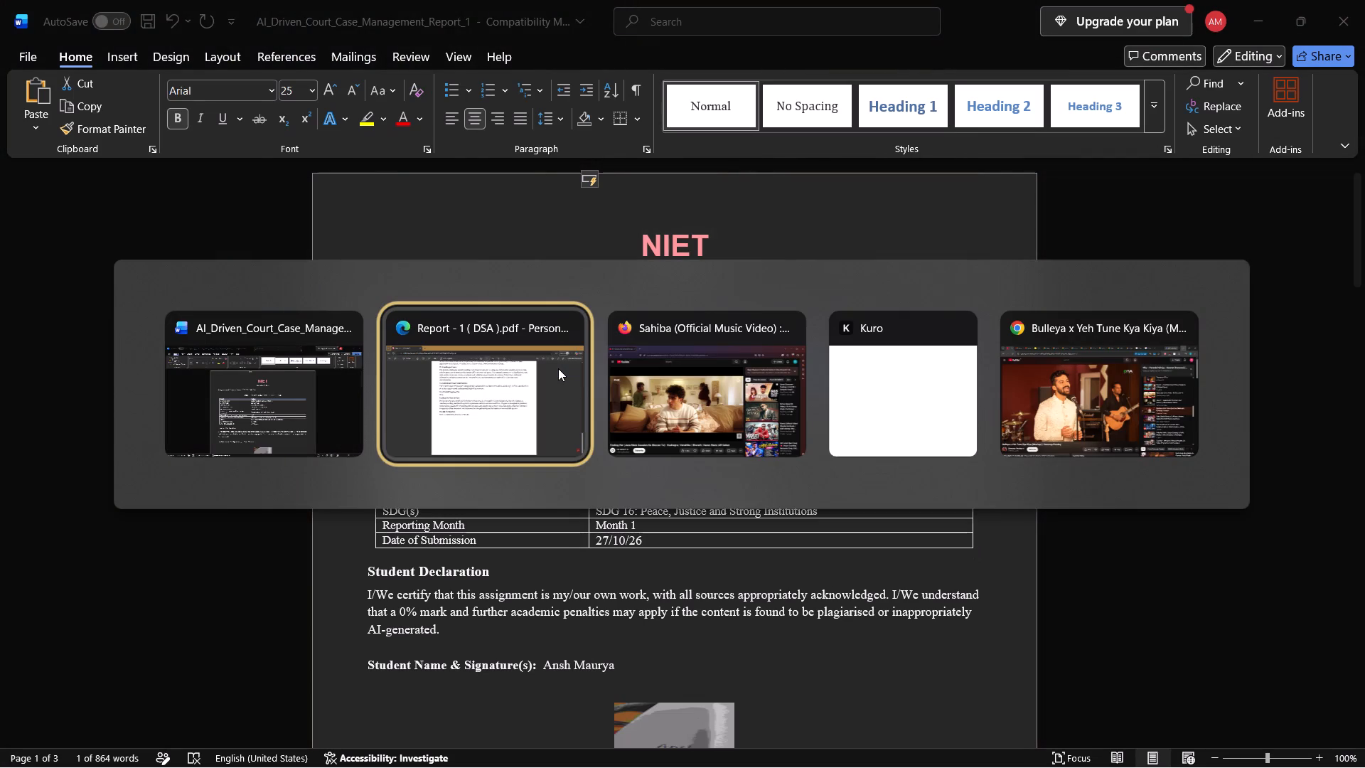
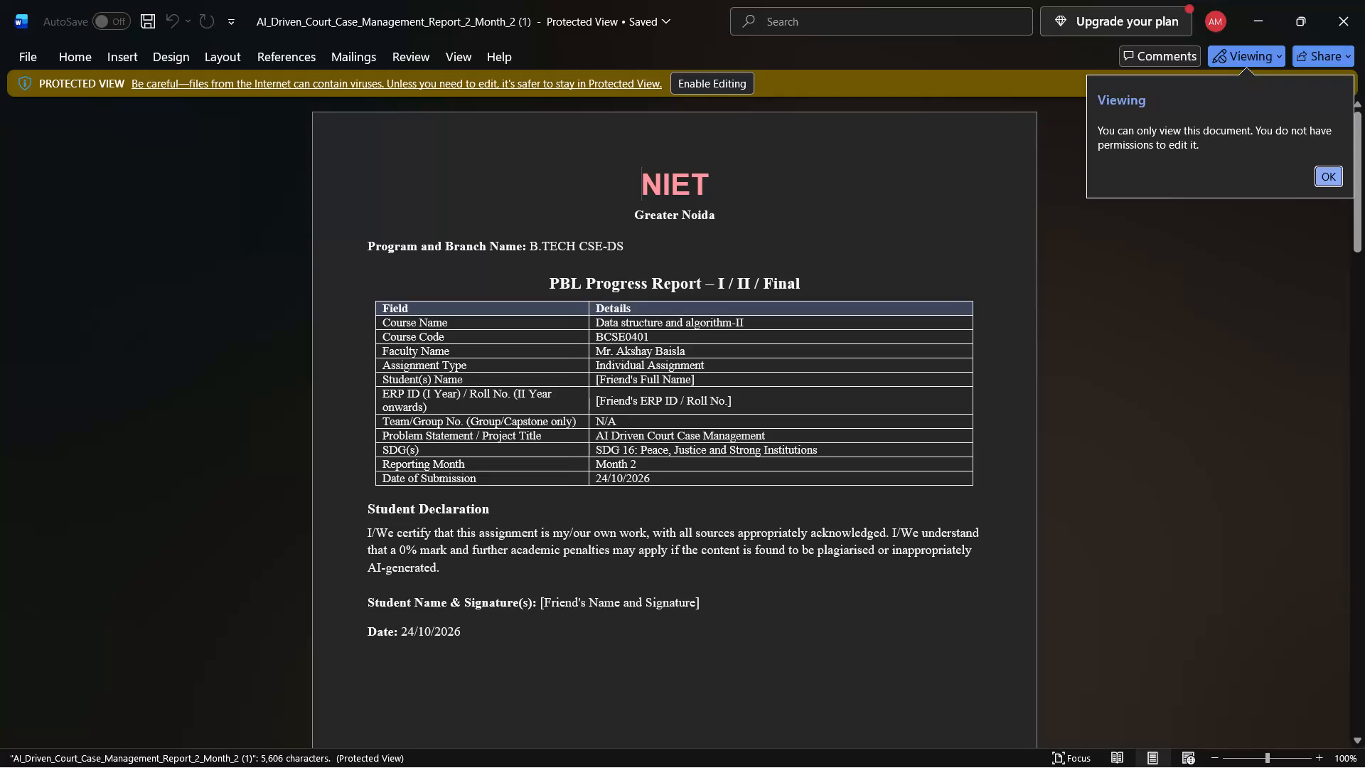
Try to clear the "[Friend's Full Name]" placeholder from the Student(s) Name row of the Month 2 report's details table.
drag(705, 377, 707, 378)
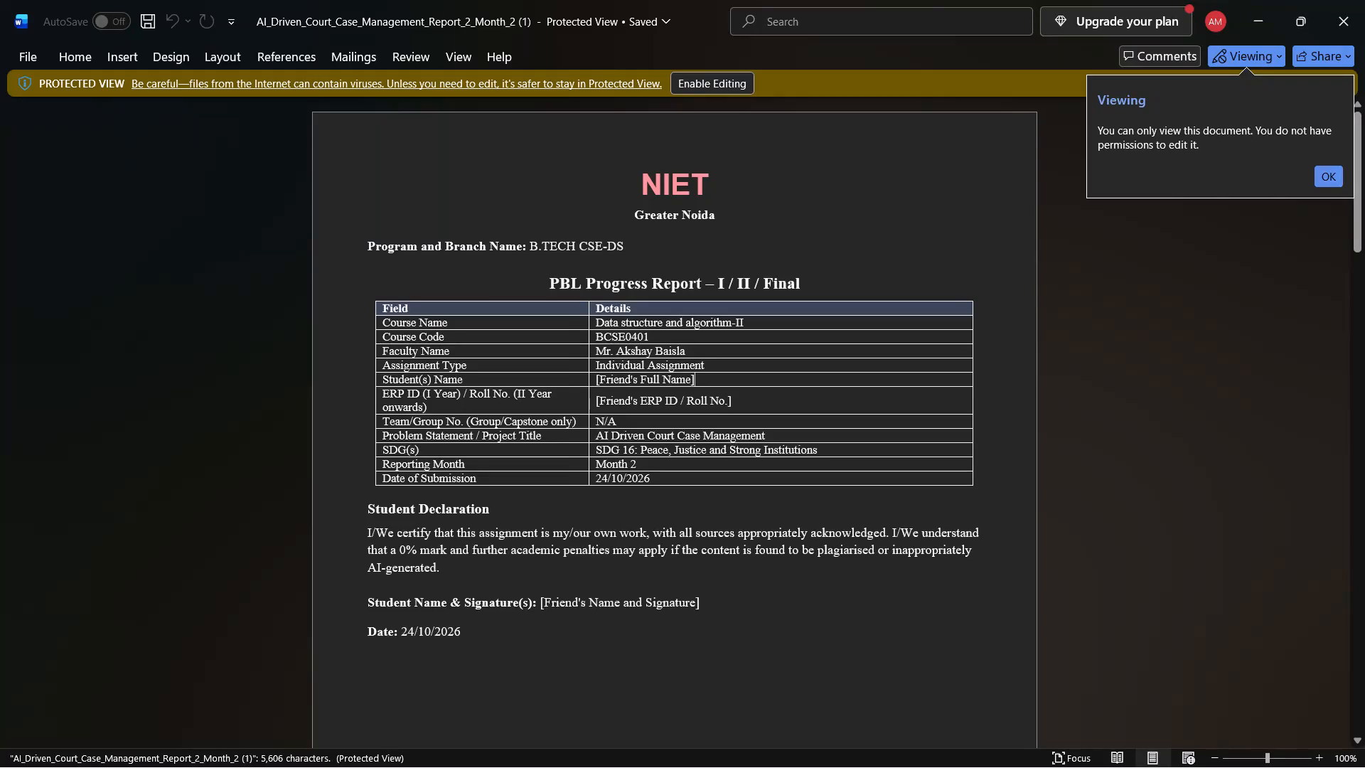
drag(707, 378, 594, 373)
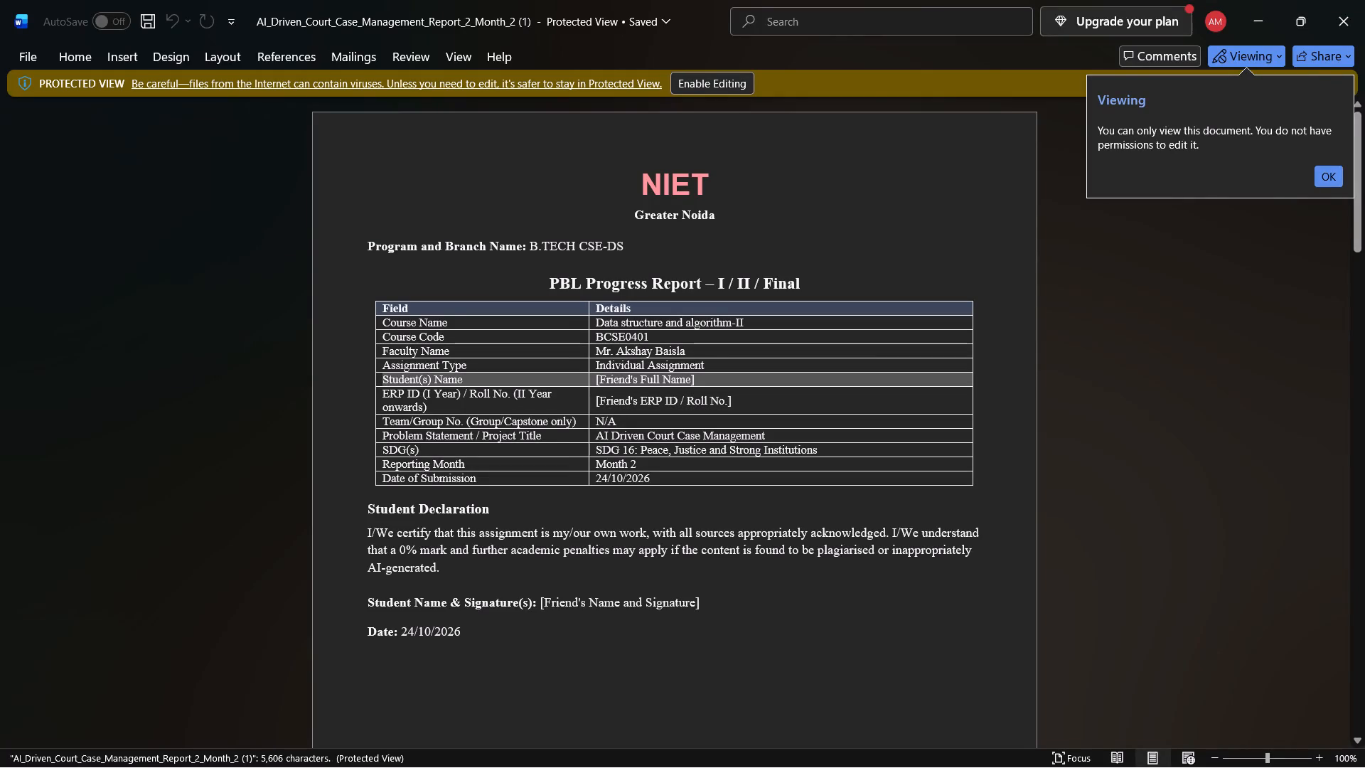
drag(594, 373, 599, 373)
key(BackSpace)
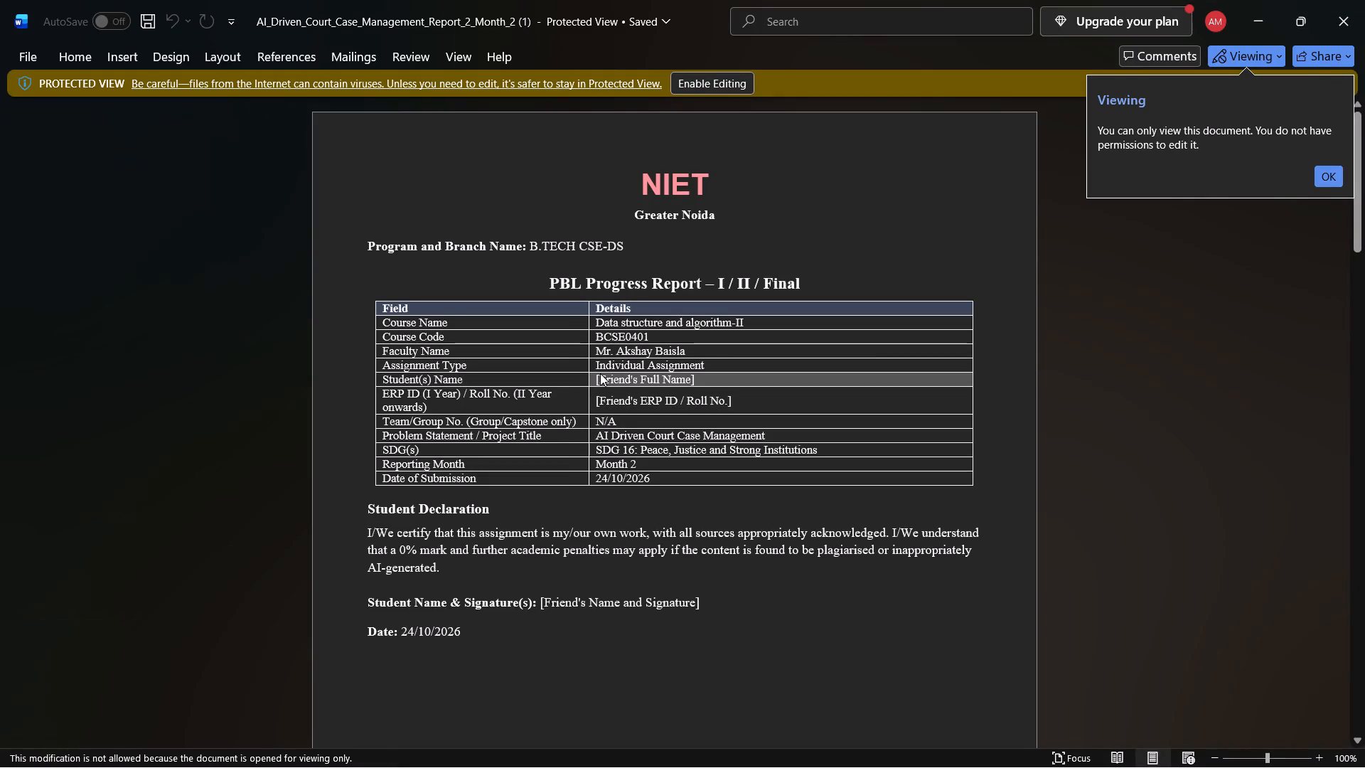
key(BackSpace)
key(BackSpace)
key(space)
Enable editing for the protected Month 2 court case management report.
click(690, 87)
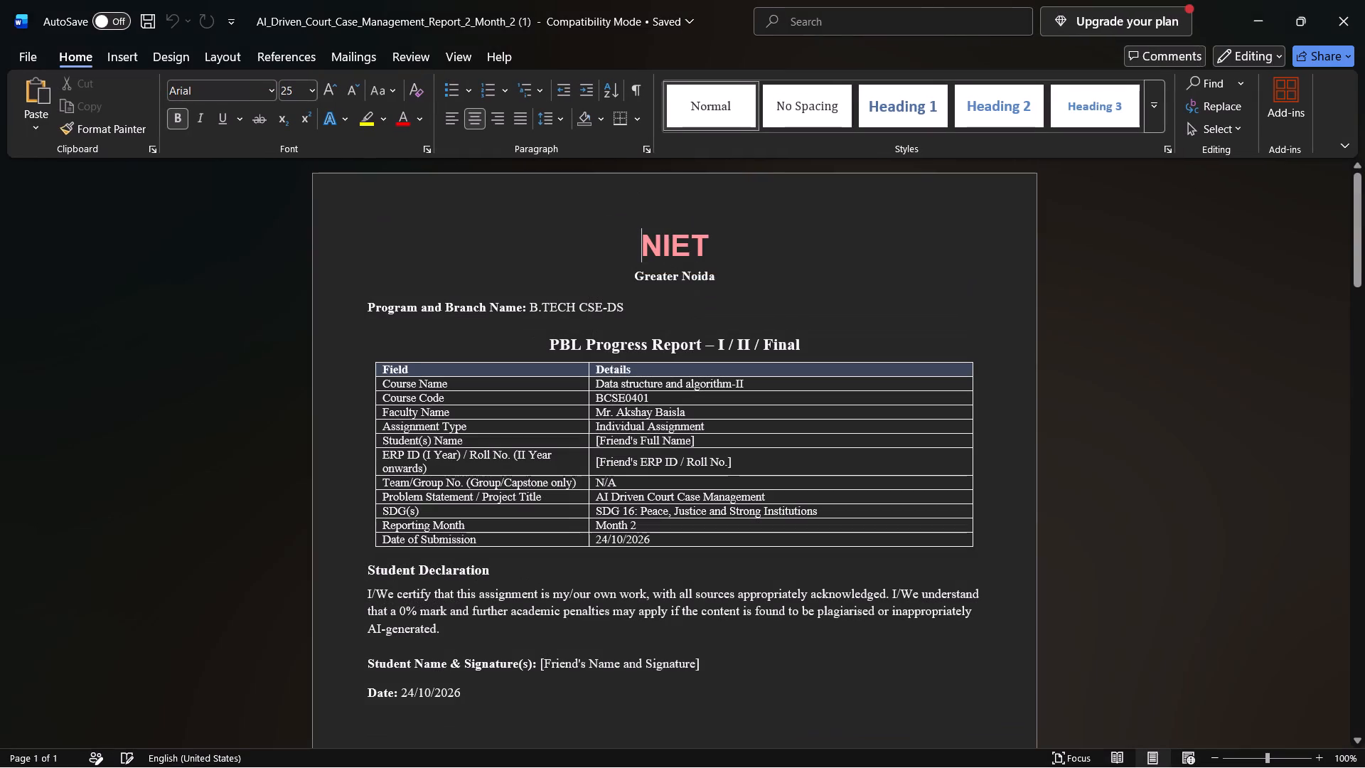
Replace the "[Friend's Full Name]" placeholder in the Month 2 report's details table with the student's name.
double_click(713, 440)
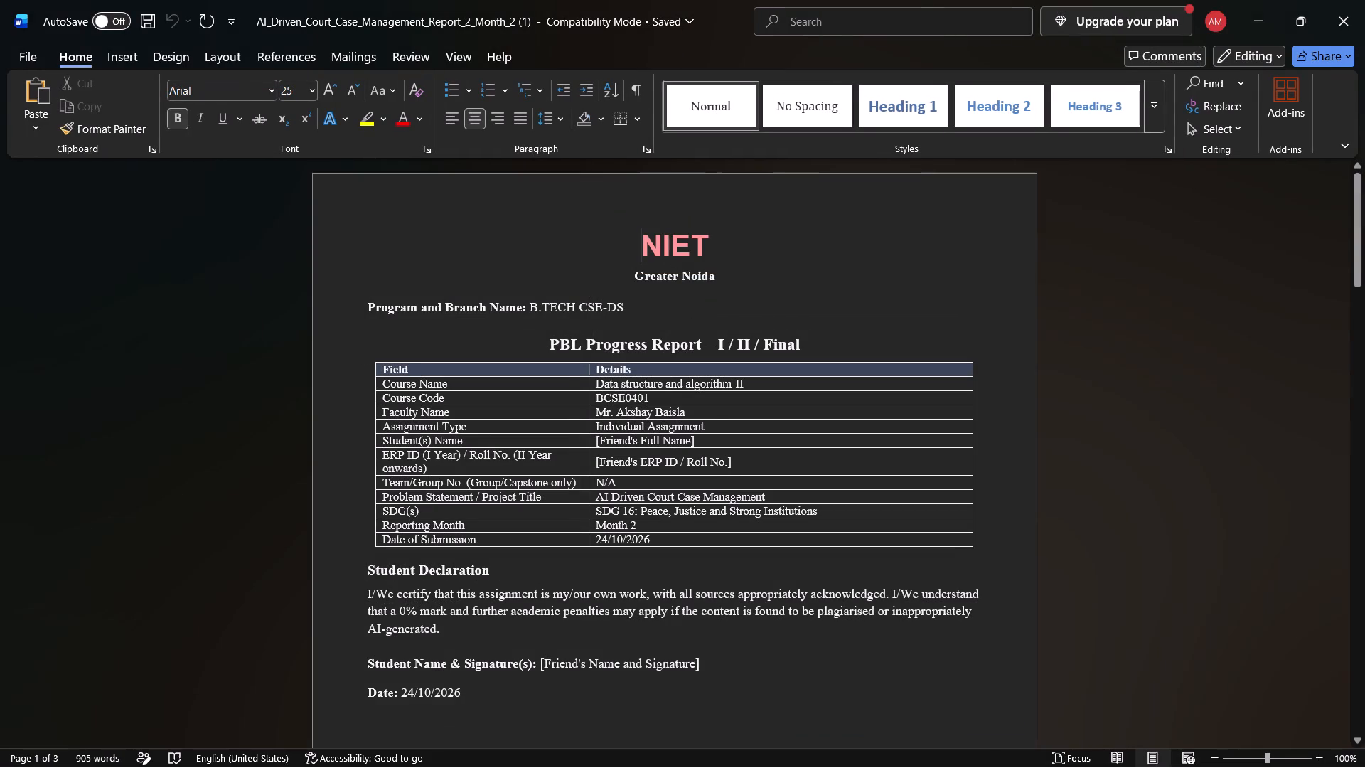
drag(713, 440, 609, 438)
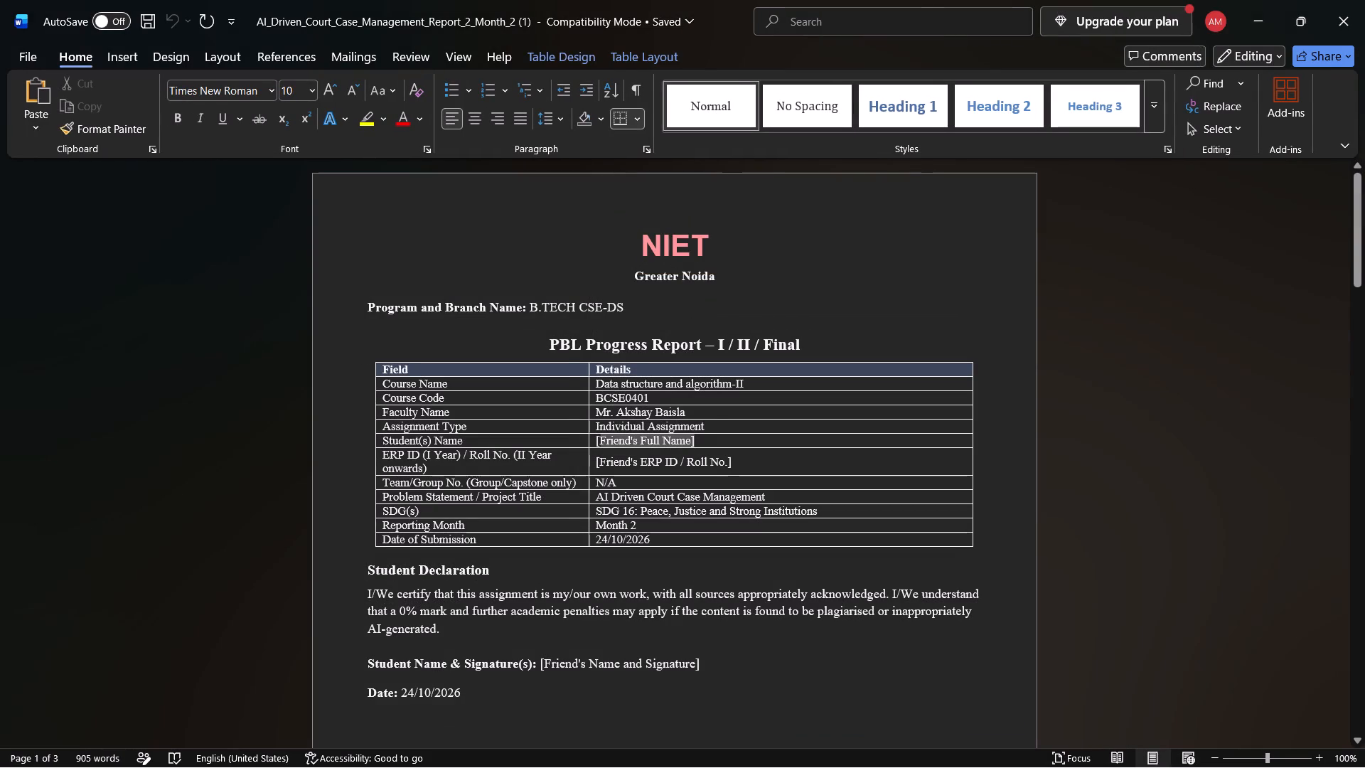
drag(609, 438, 597, 439)
key(BackSpace)
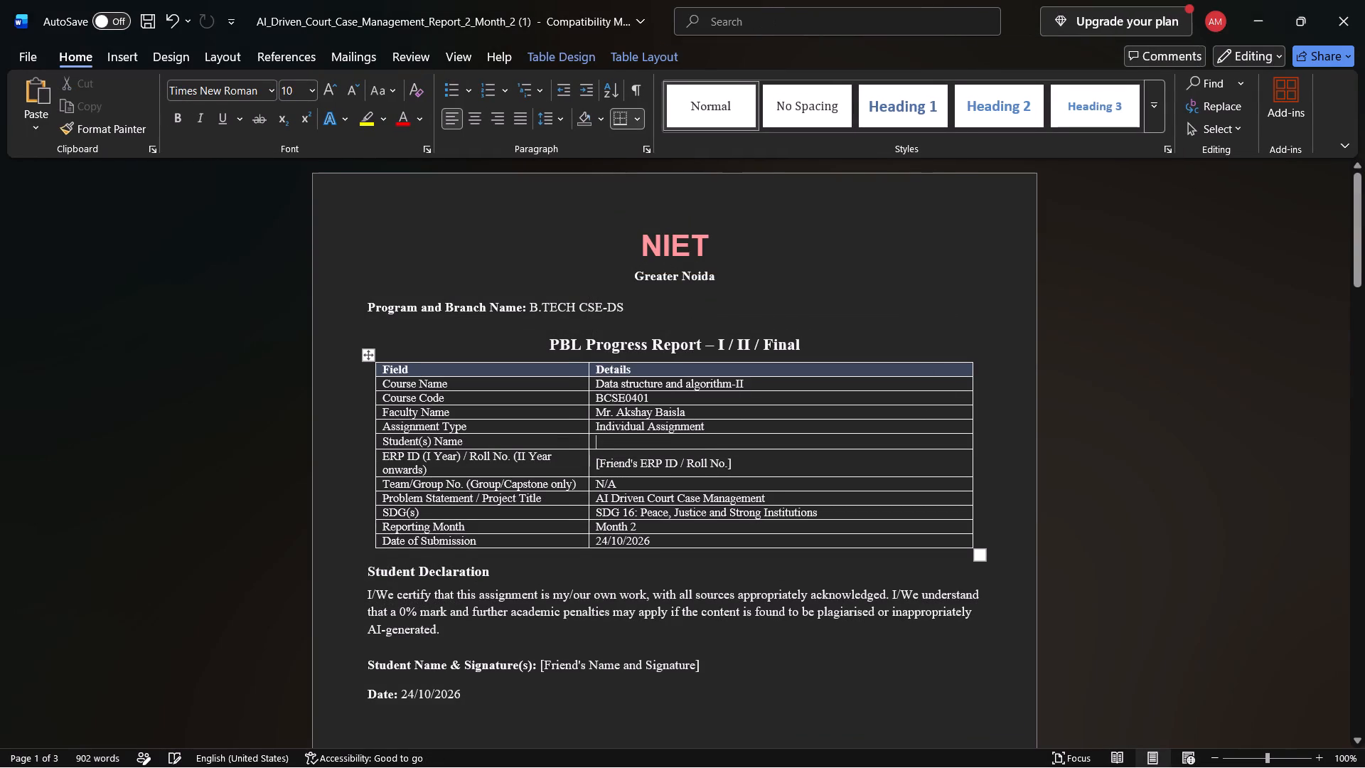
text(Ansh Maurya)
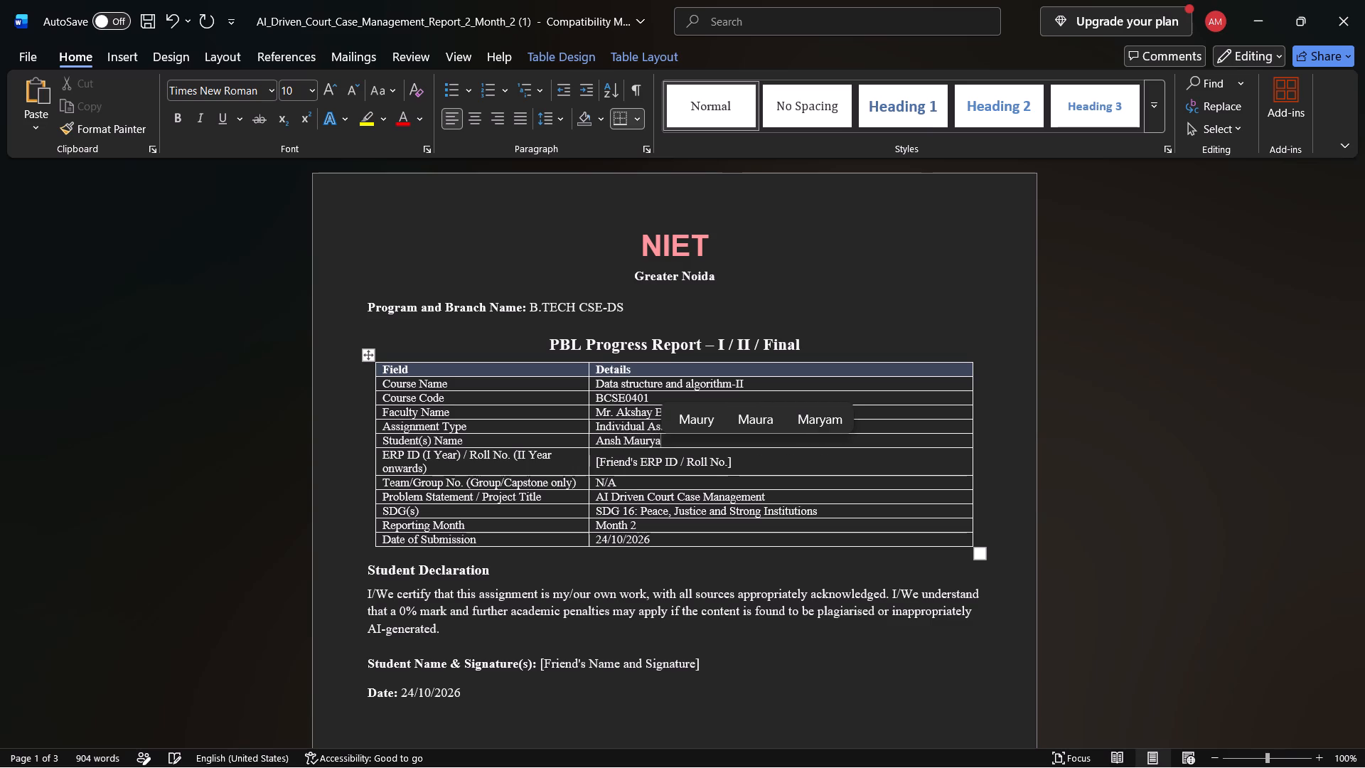
triple_click(762, 456)
click(762, 456)
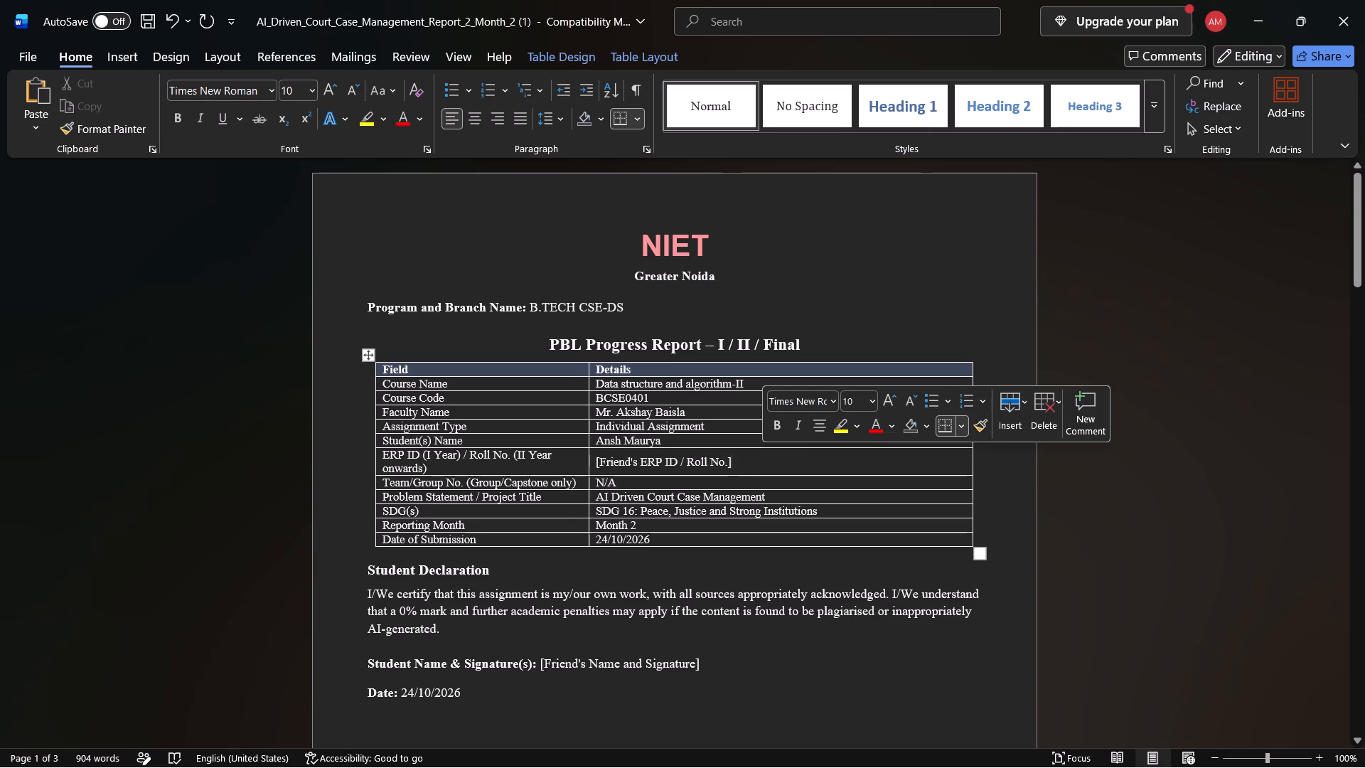
Switch to Chrome, search YouTube for "jailer 2 bgm" and play the Tiger Muthuvel Pandian theme video.
key(alt+Tab)
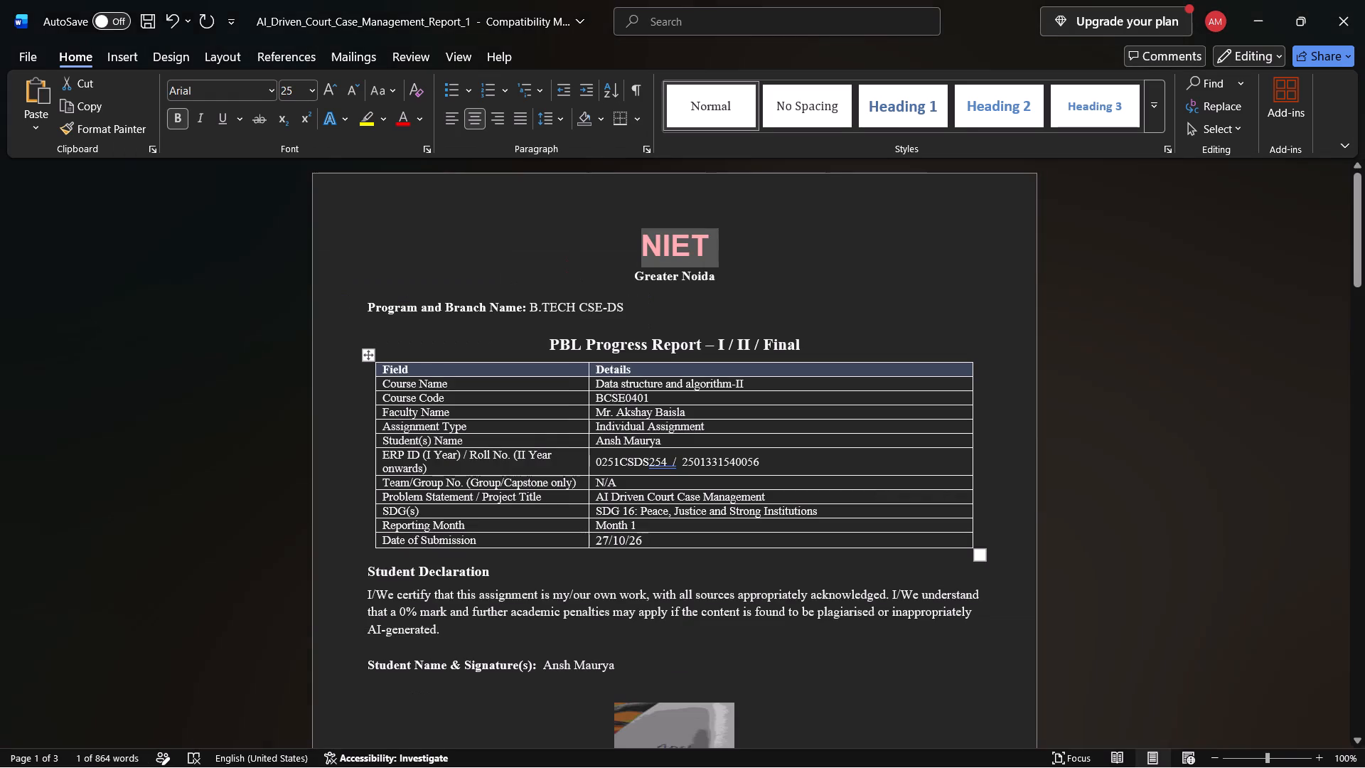
key(alt+Tab)
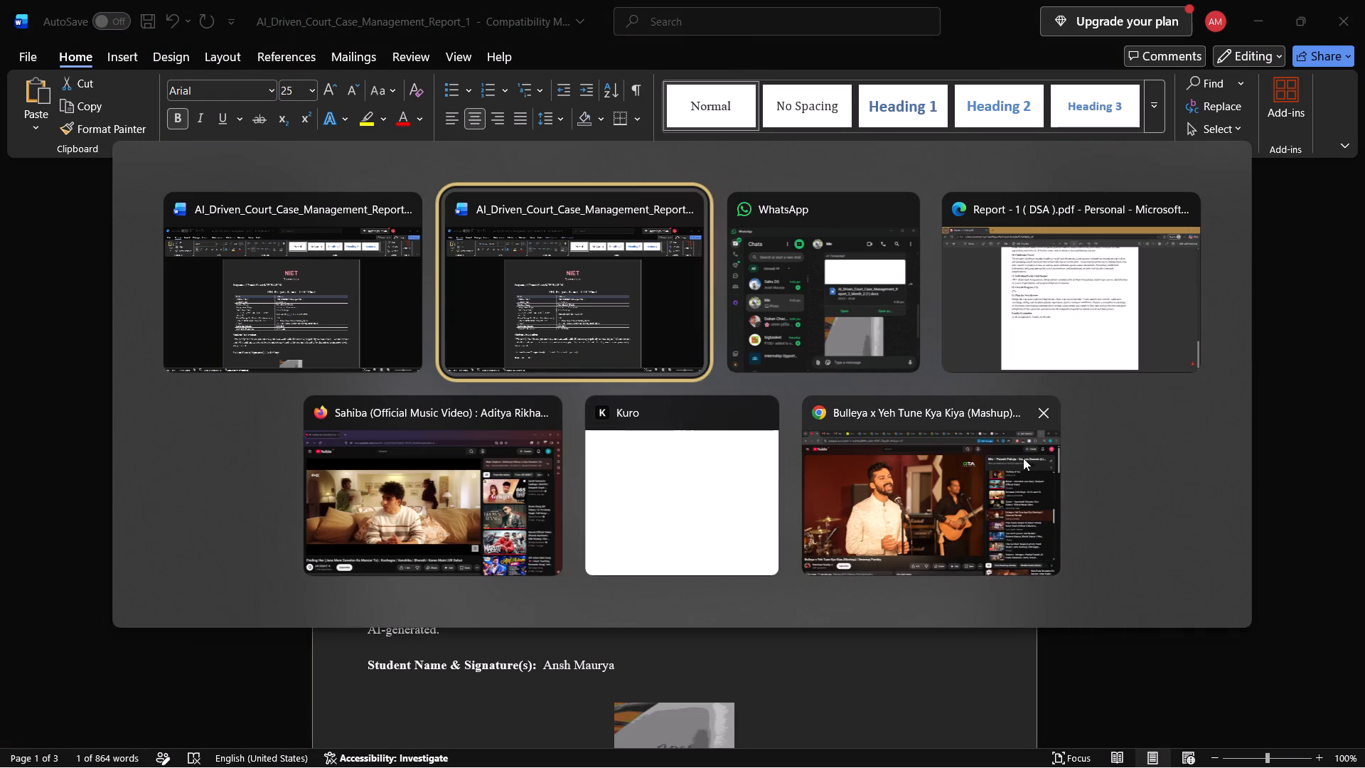
alt+click(1010, 495)
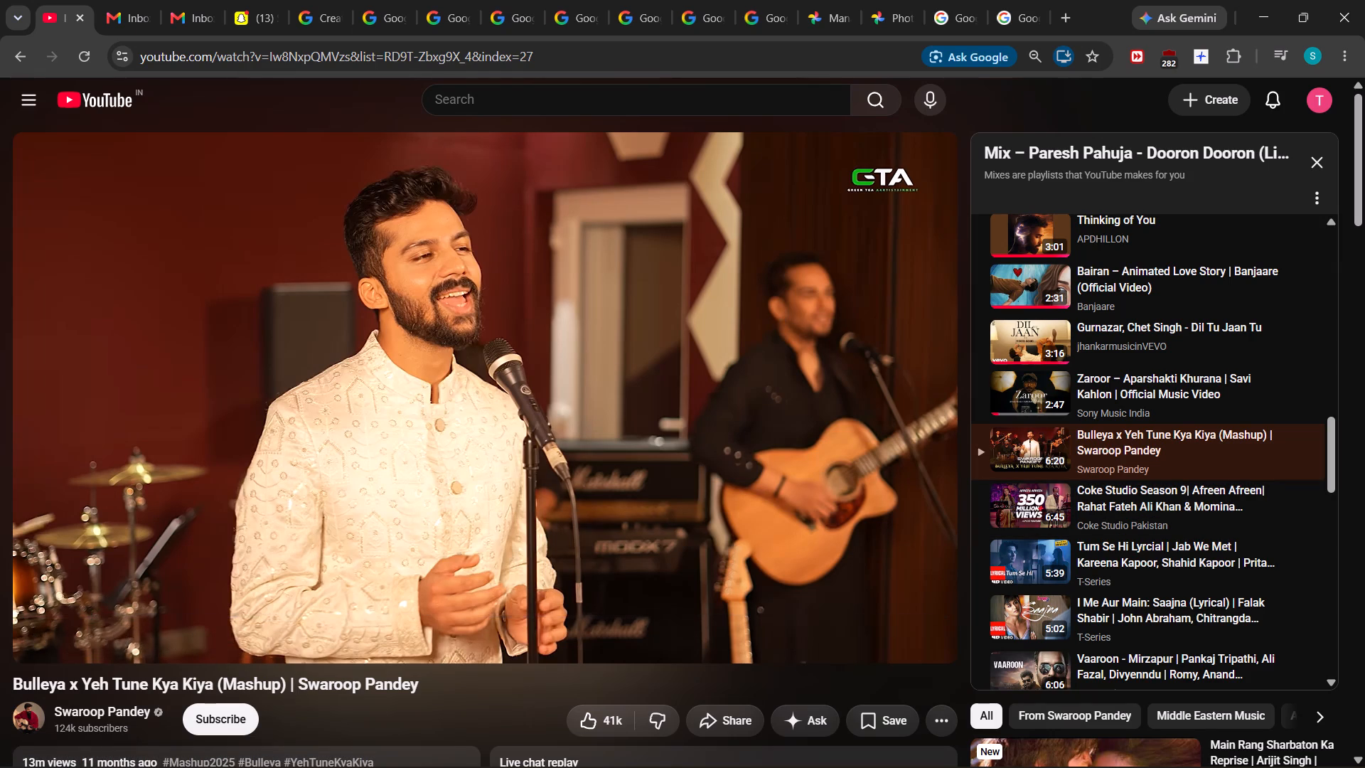
click(730, 110)
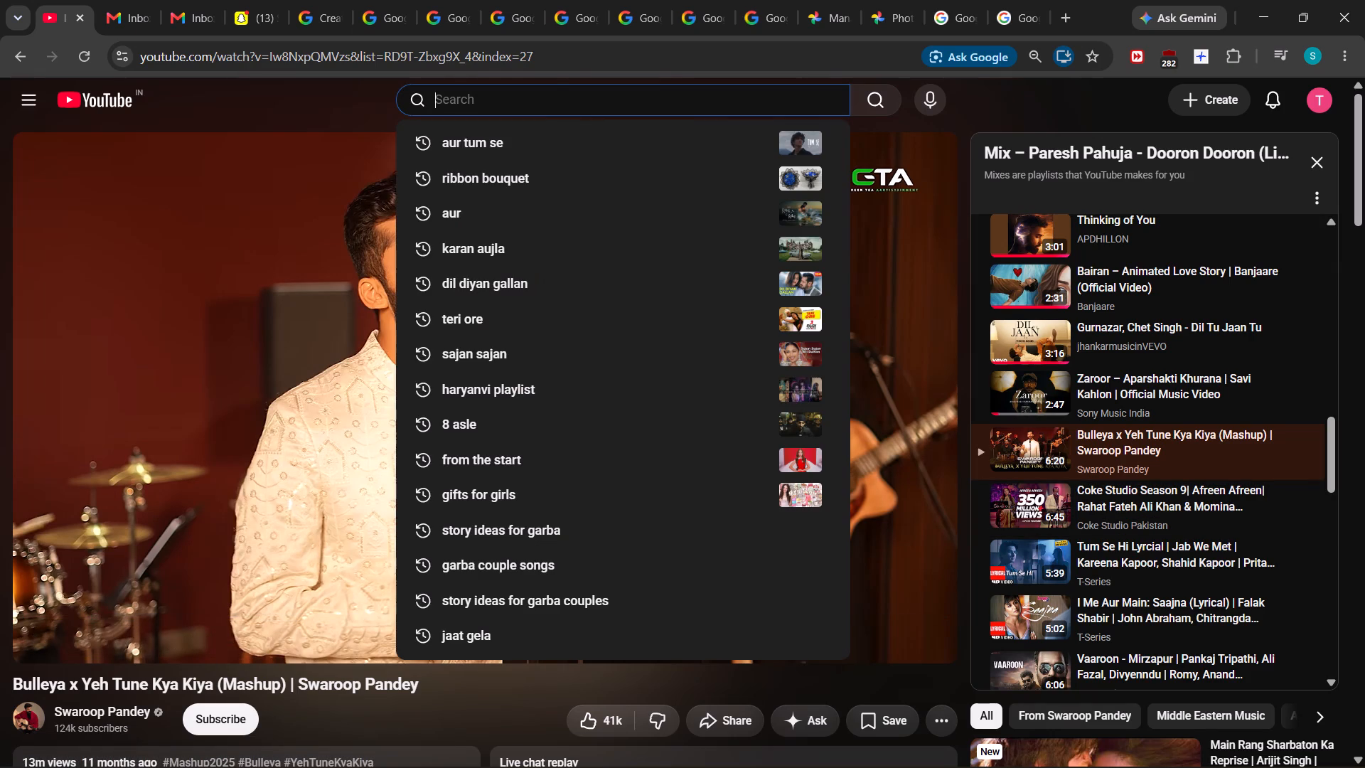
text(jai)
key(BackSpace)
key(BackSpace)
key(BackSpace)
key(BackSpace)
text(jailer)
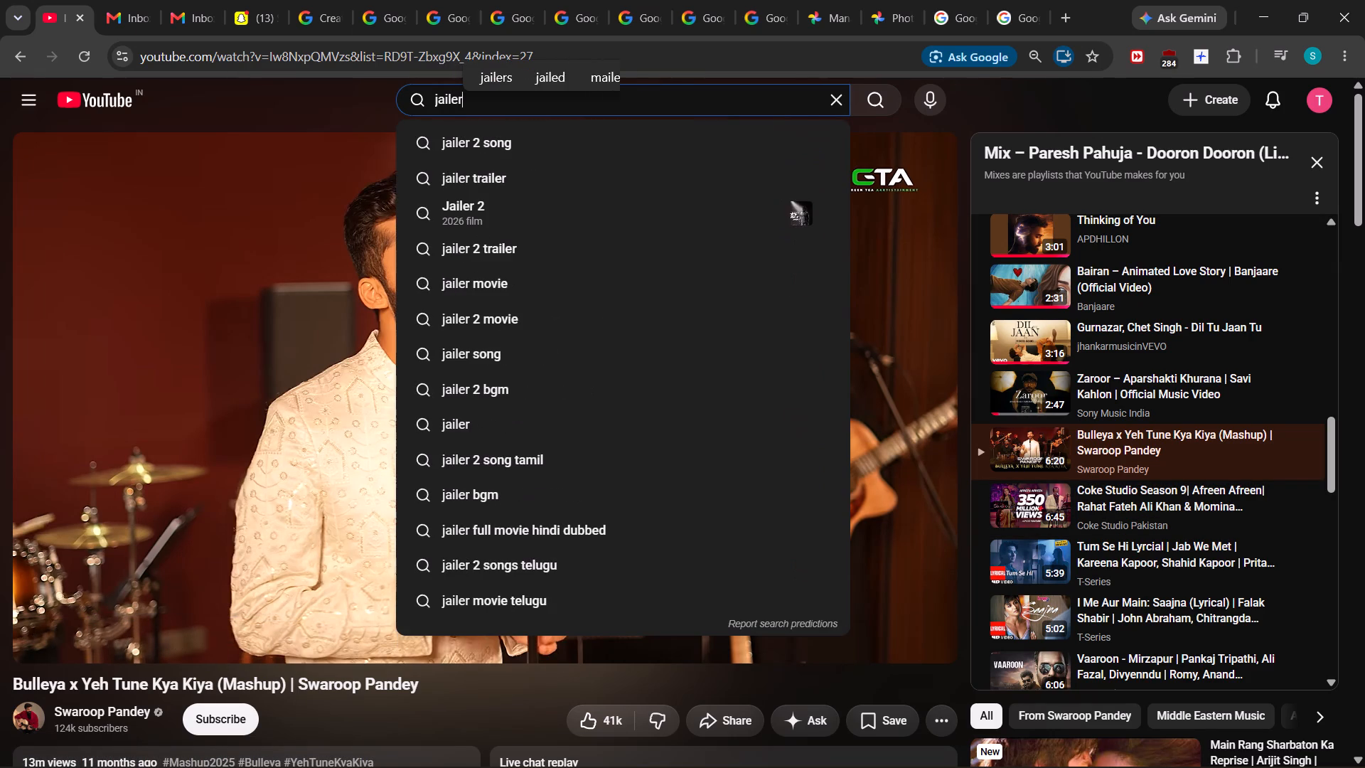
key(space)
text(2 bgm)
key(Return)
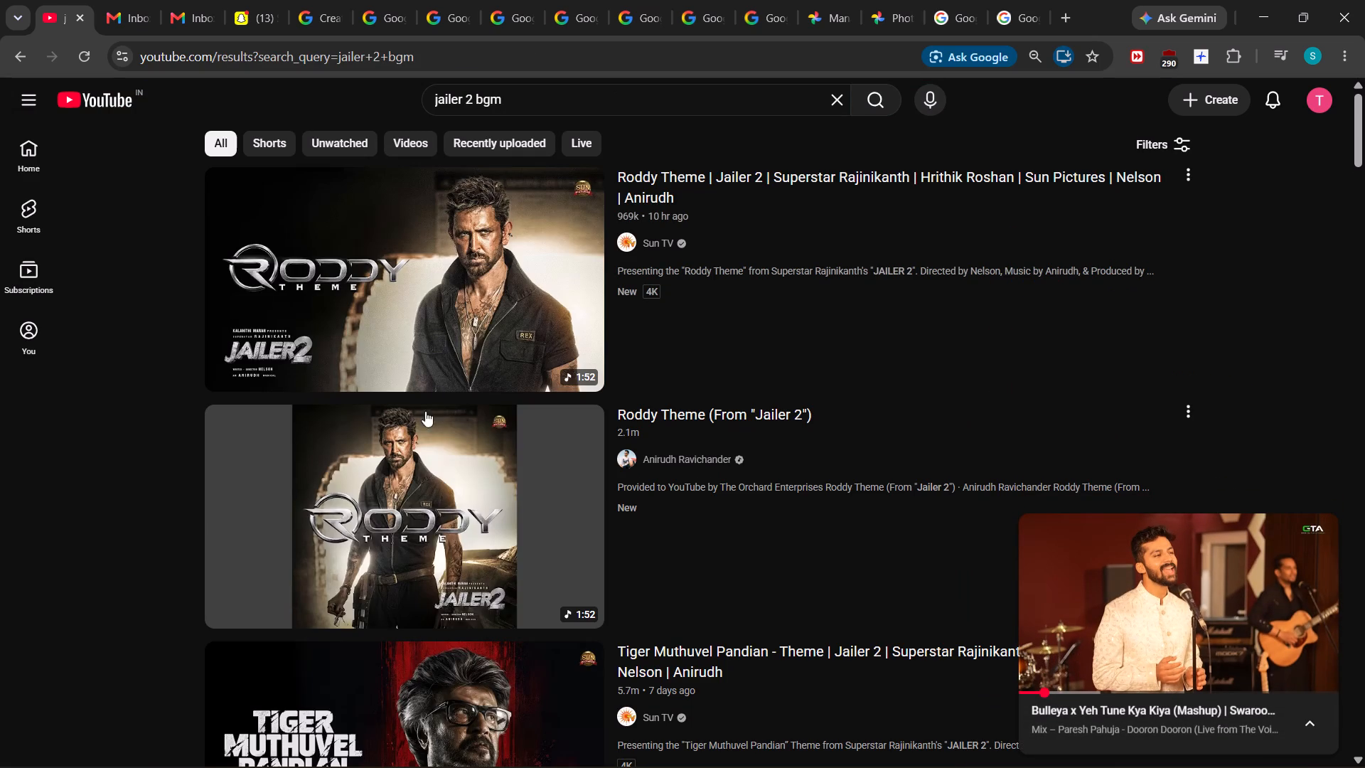
scroll(450, 459, down, 2)
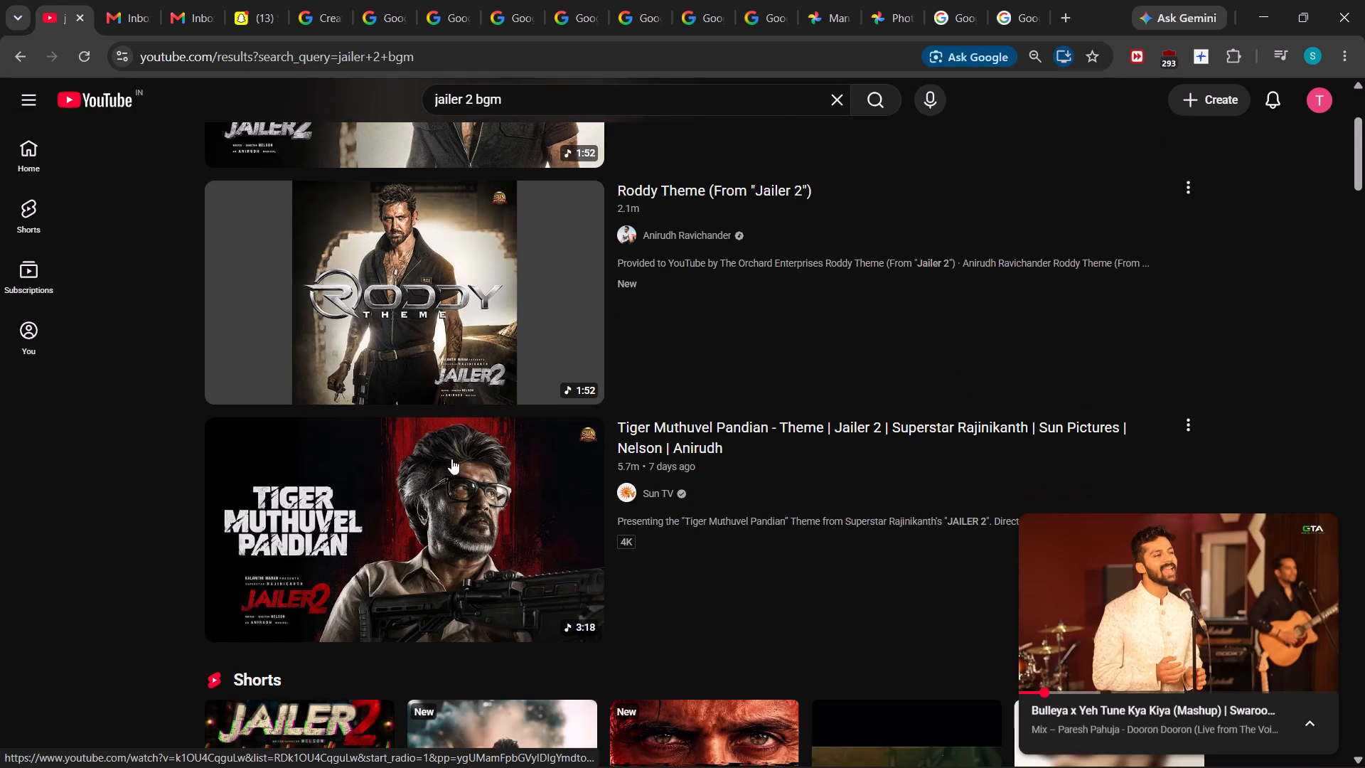
scroll(451, 459, down, 1)
click(451, 459)
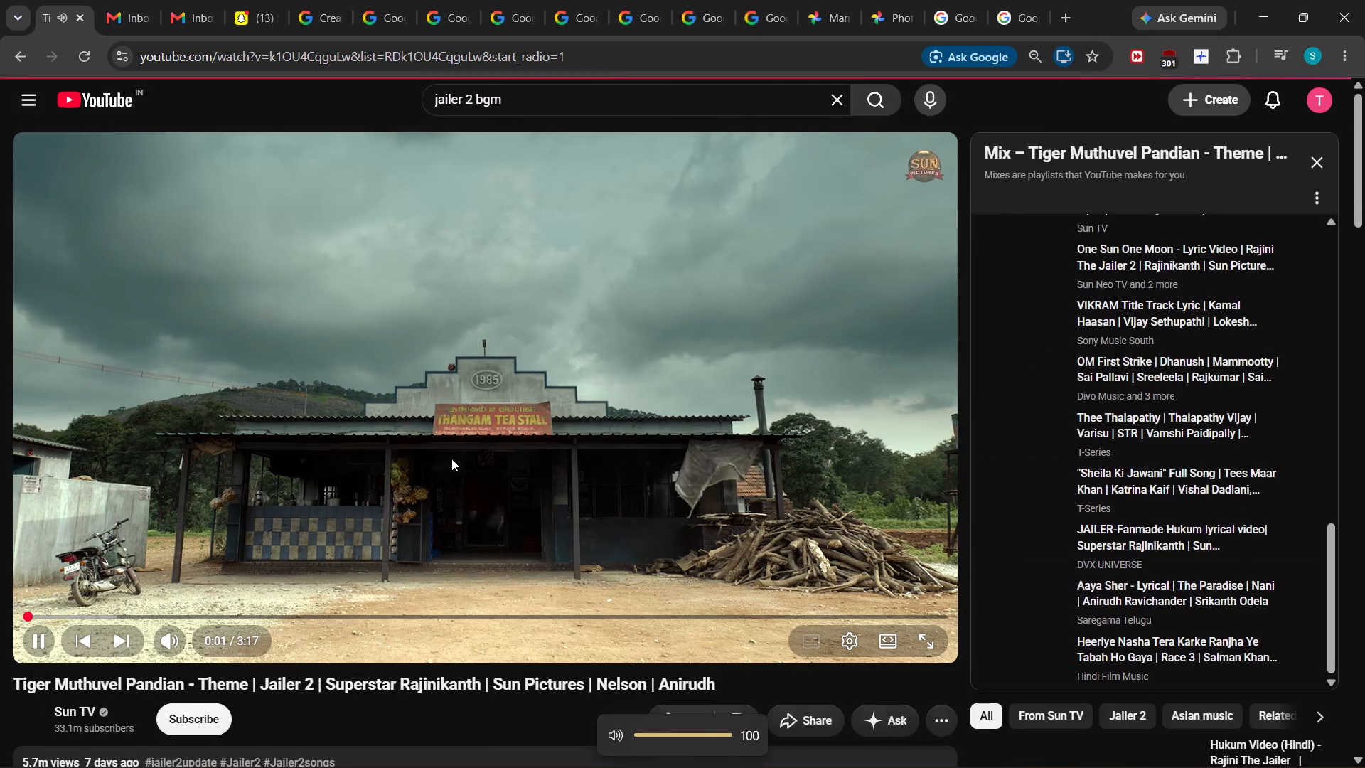
Switch to Firefox and pause the Sahiba music video.
key(alt+Tab)
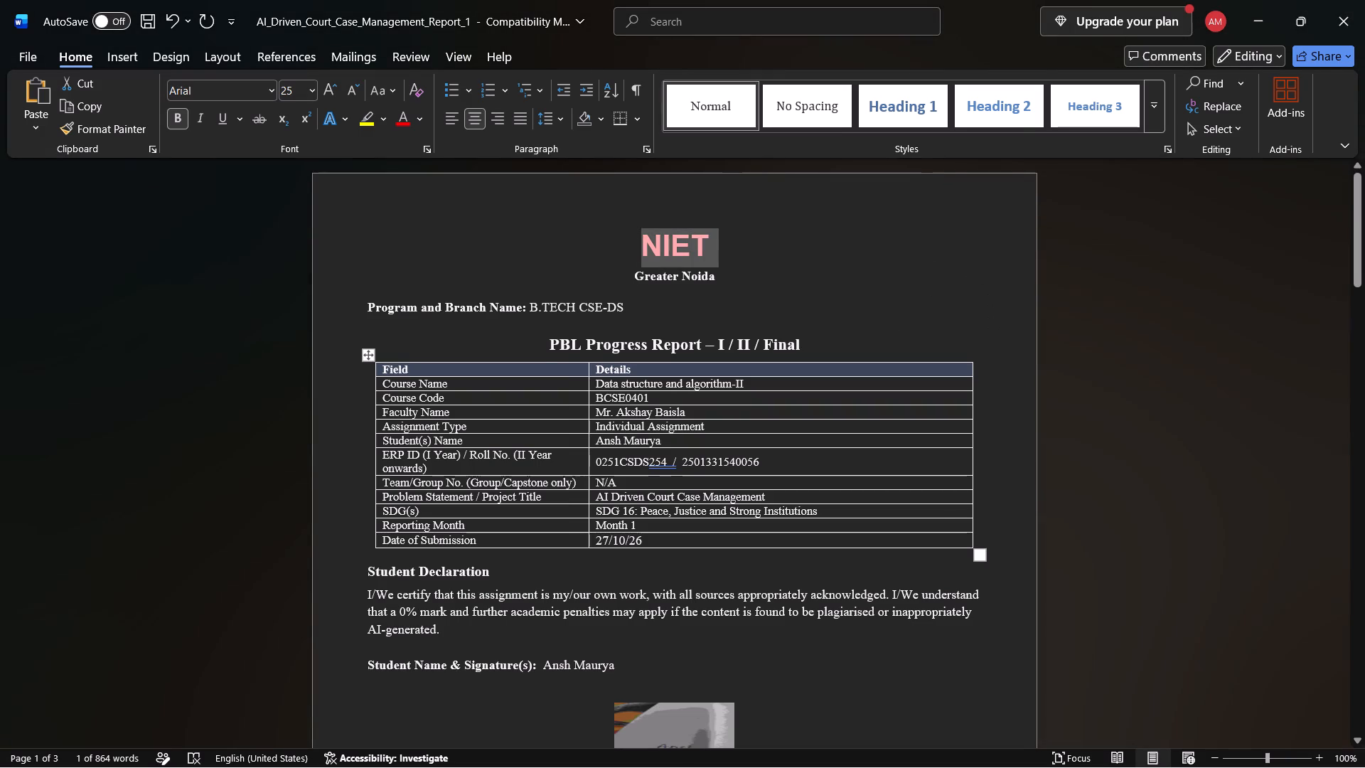
key(alt+Tab)
alt+click(782, 521)
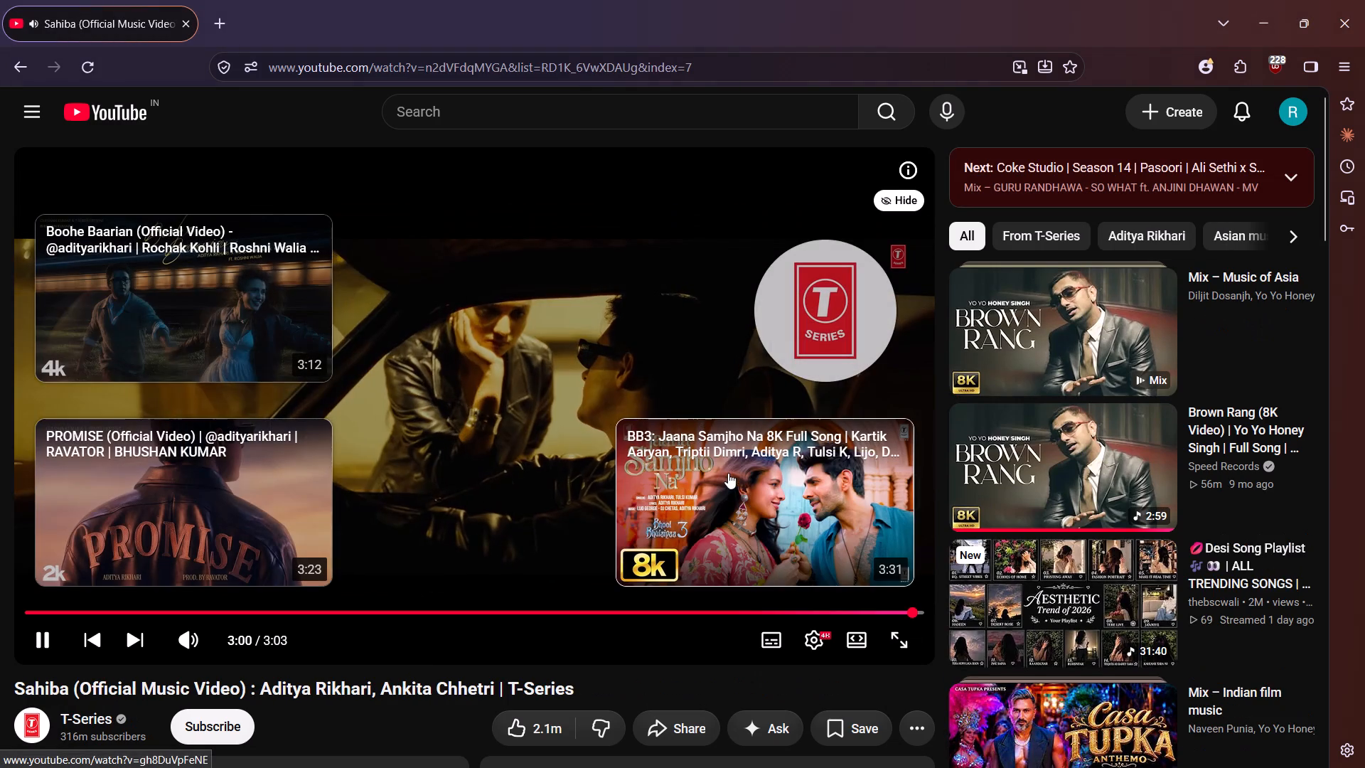
click(567, 358)
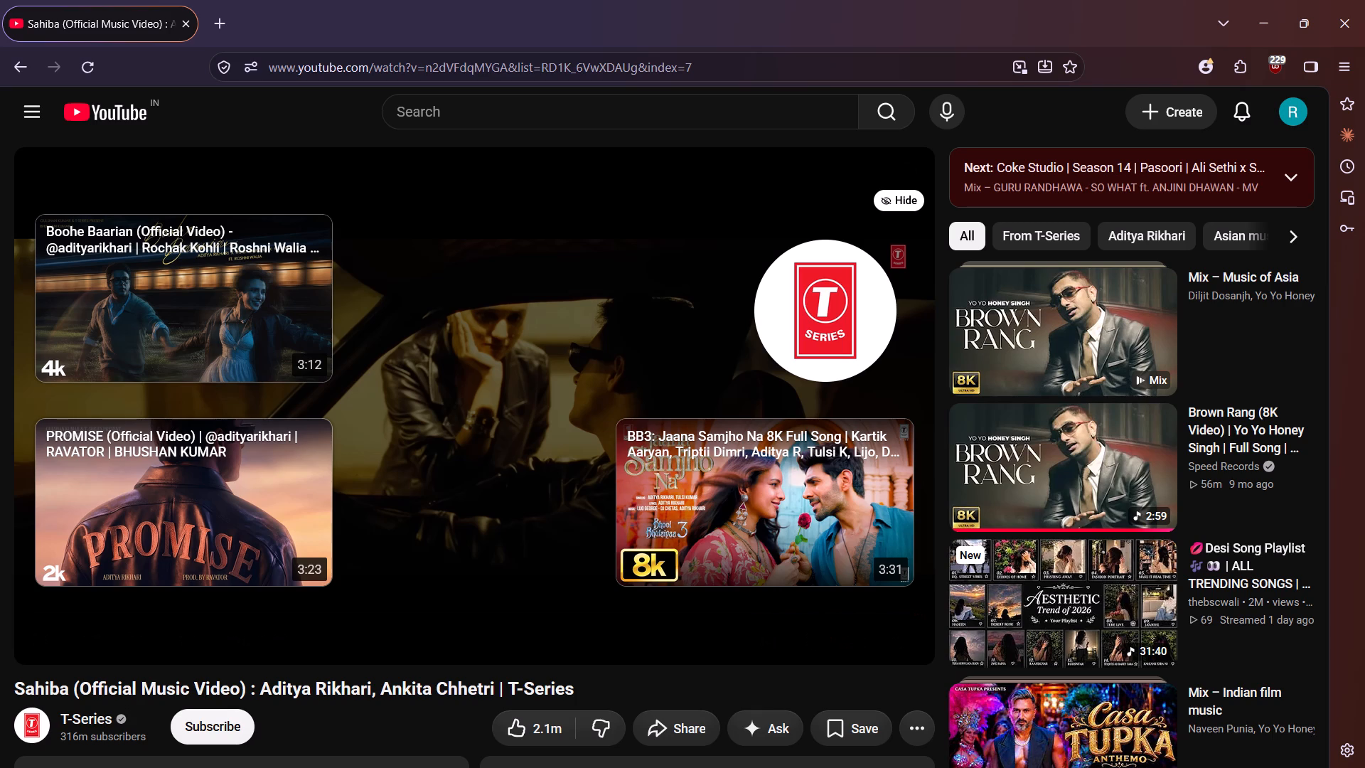
Switch to Chrome, play the JAILER - Hukum video song from the YouTube mix and skip forward slightly.
key(alt+Tab)
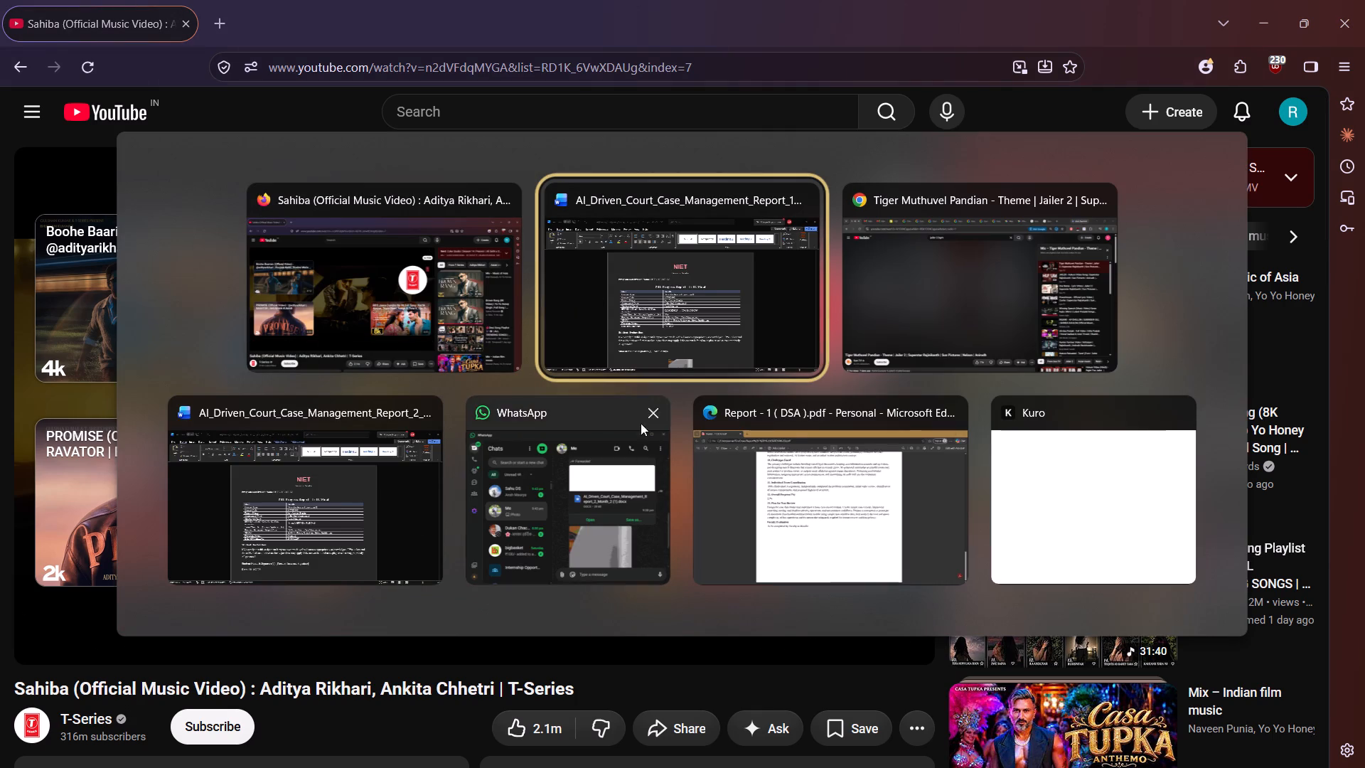
click(908, 306)
key(alt+Tab)
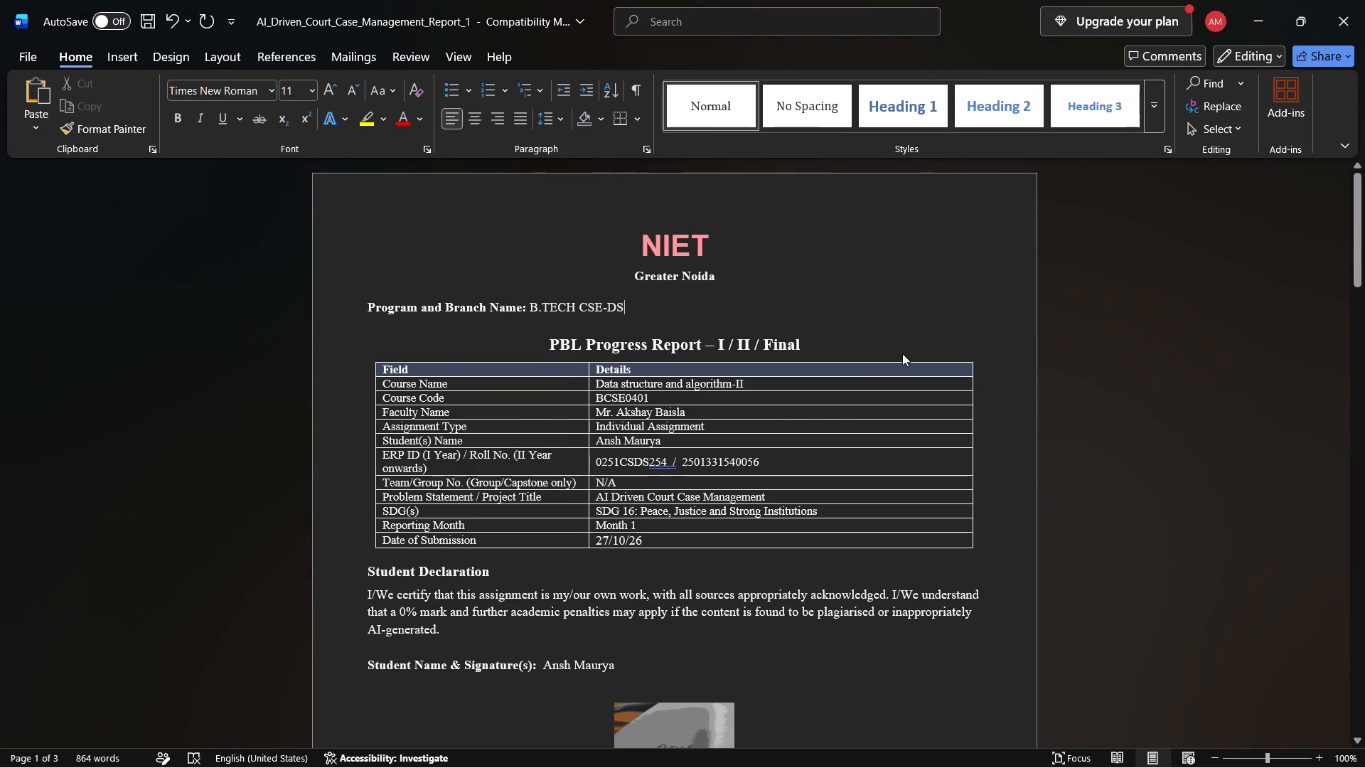
alt+click(946, 305)
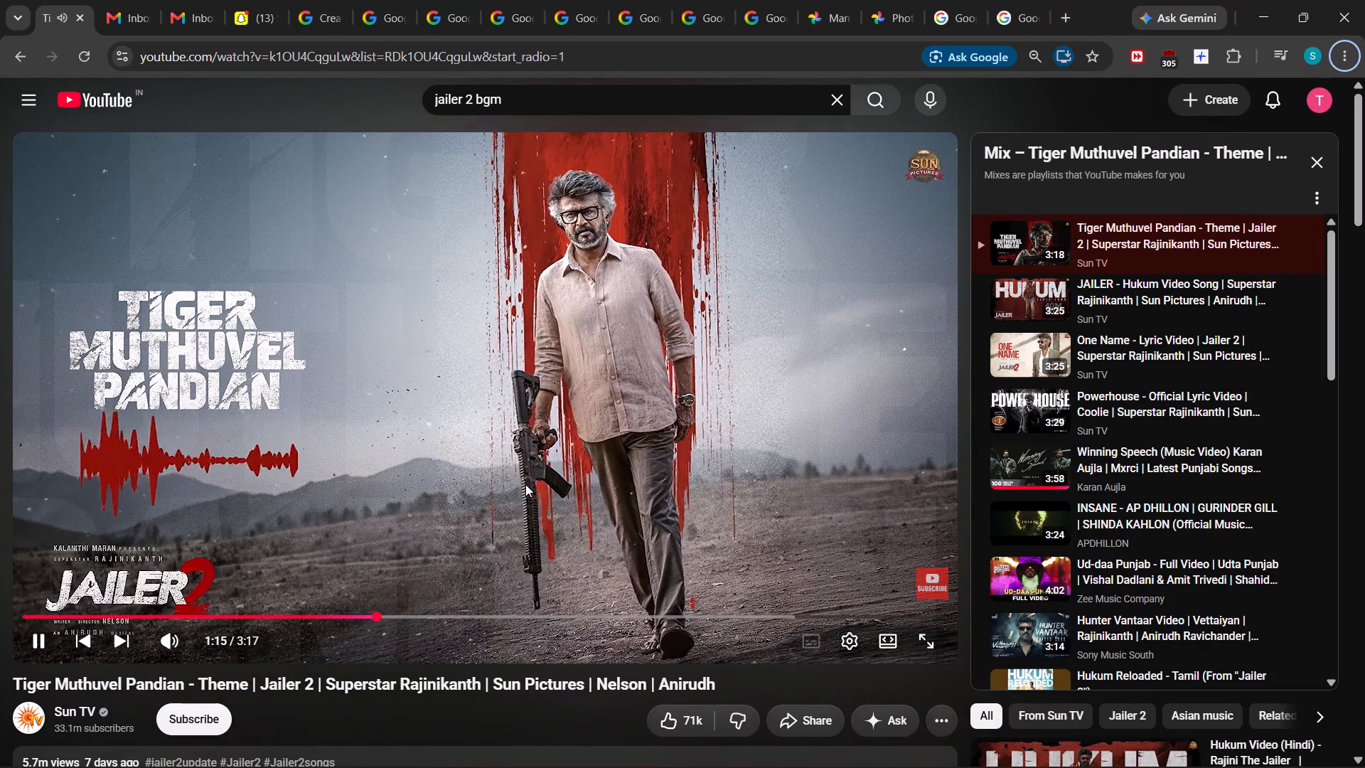
click(1093, 295)
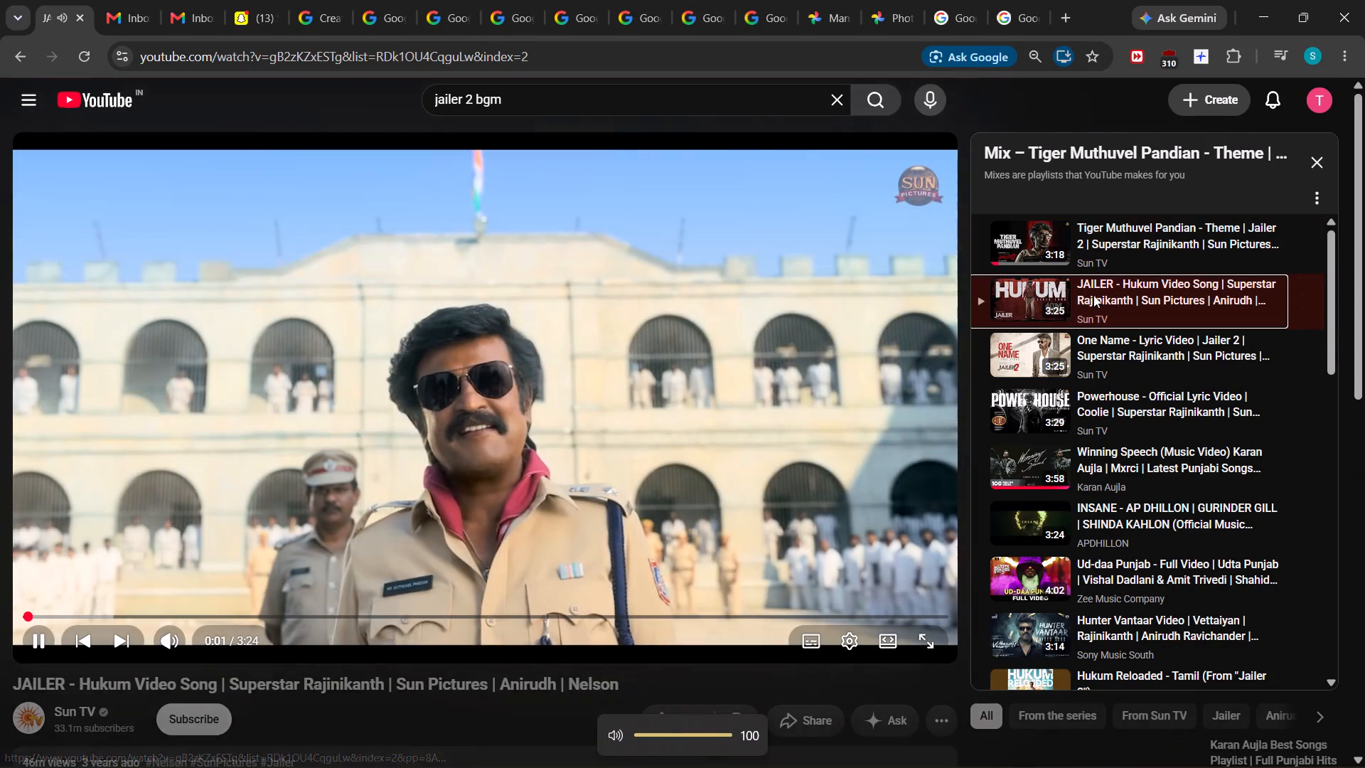
key(Right)
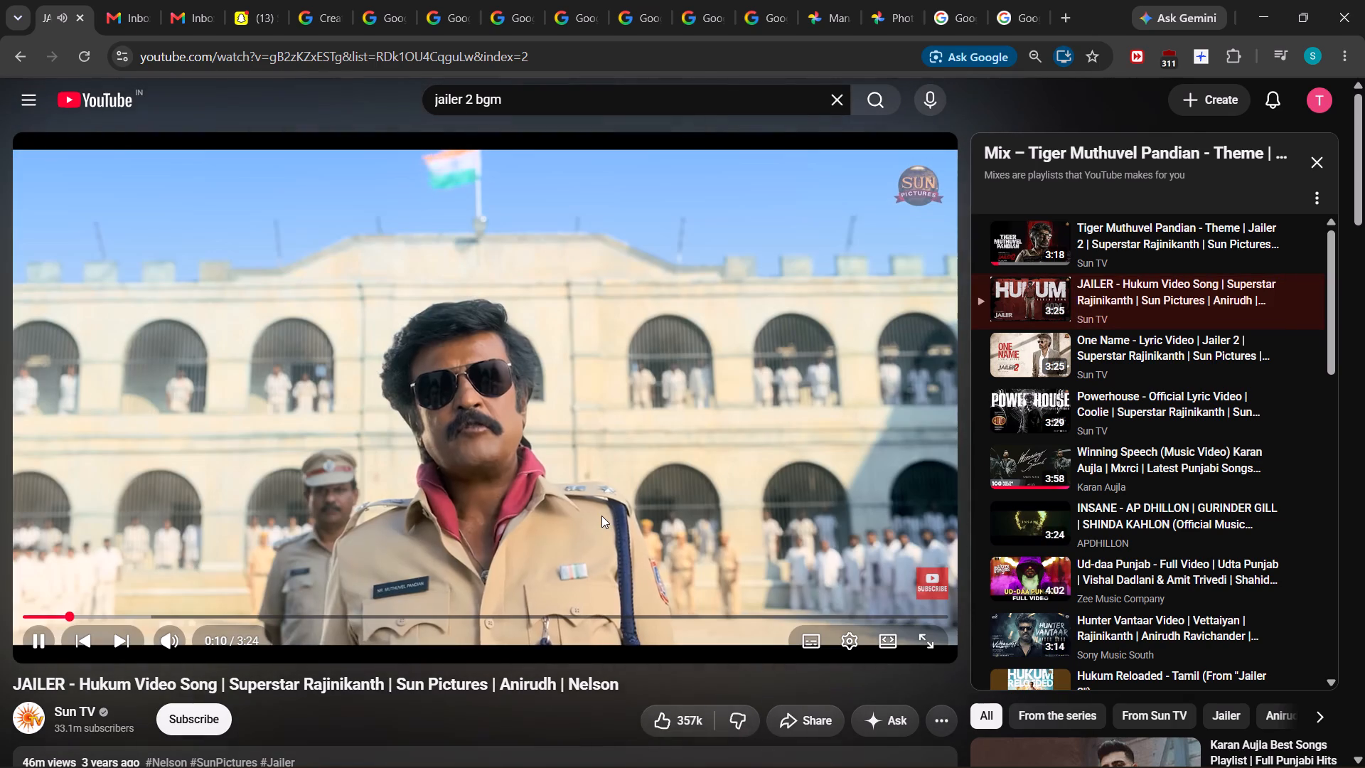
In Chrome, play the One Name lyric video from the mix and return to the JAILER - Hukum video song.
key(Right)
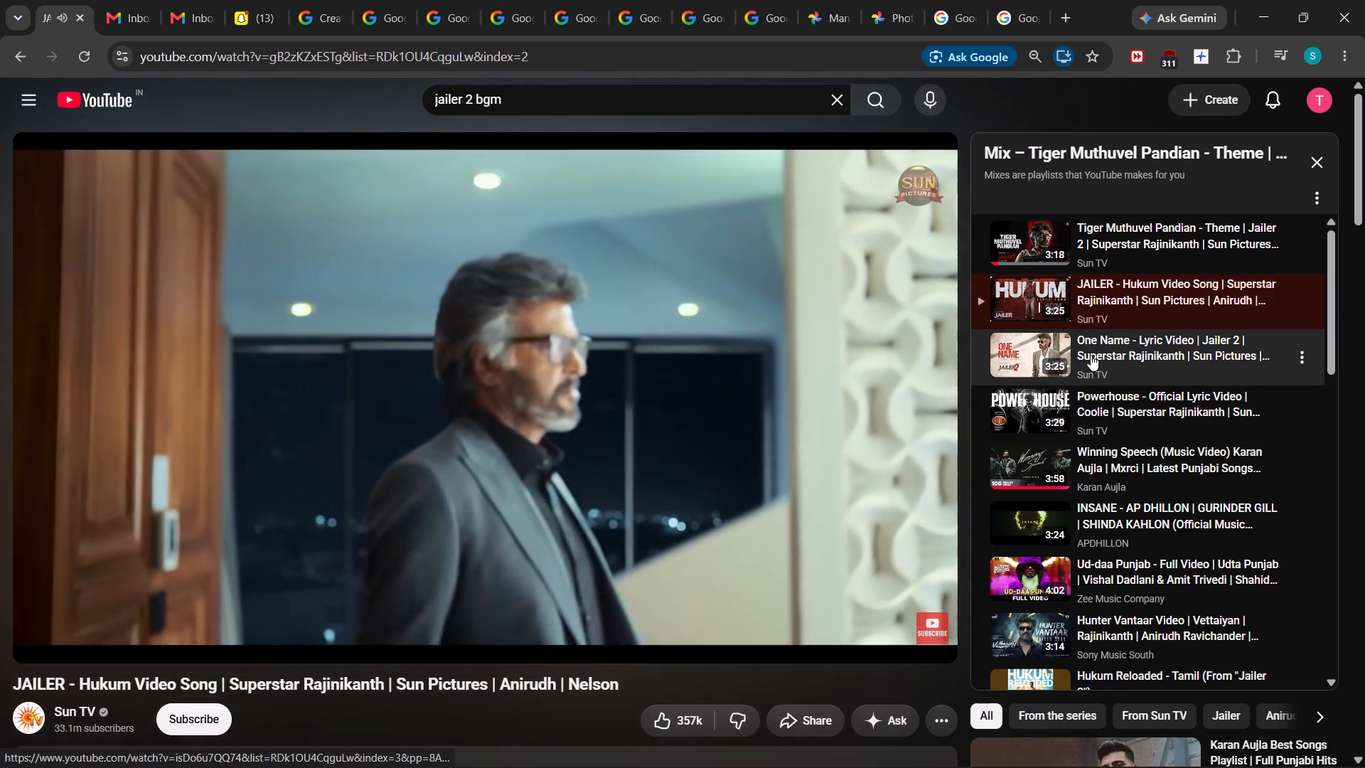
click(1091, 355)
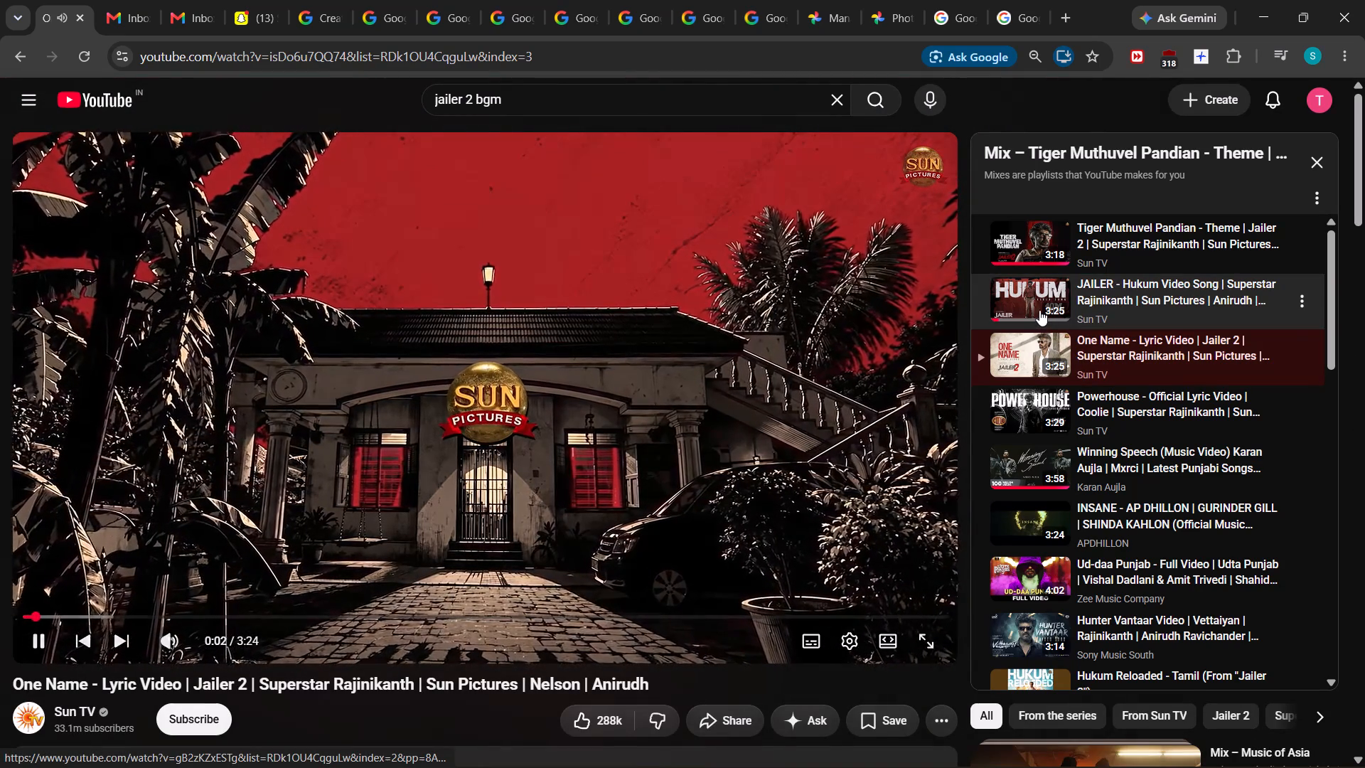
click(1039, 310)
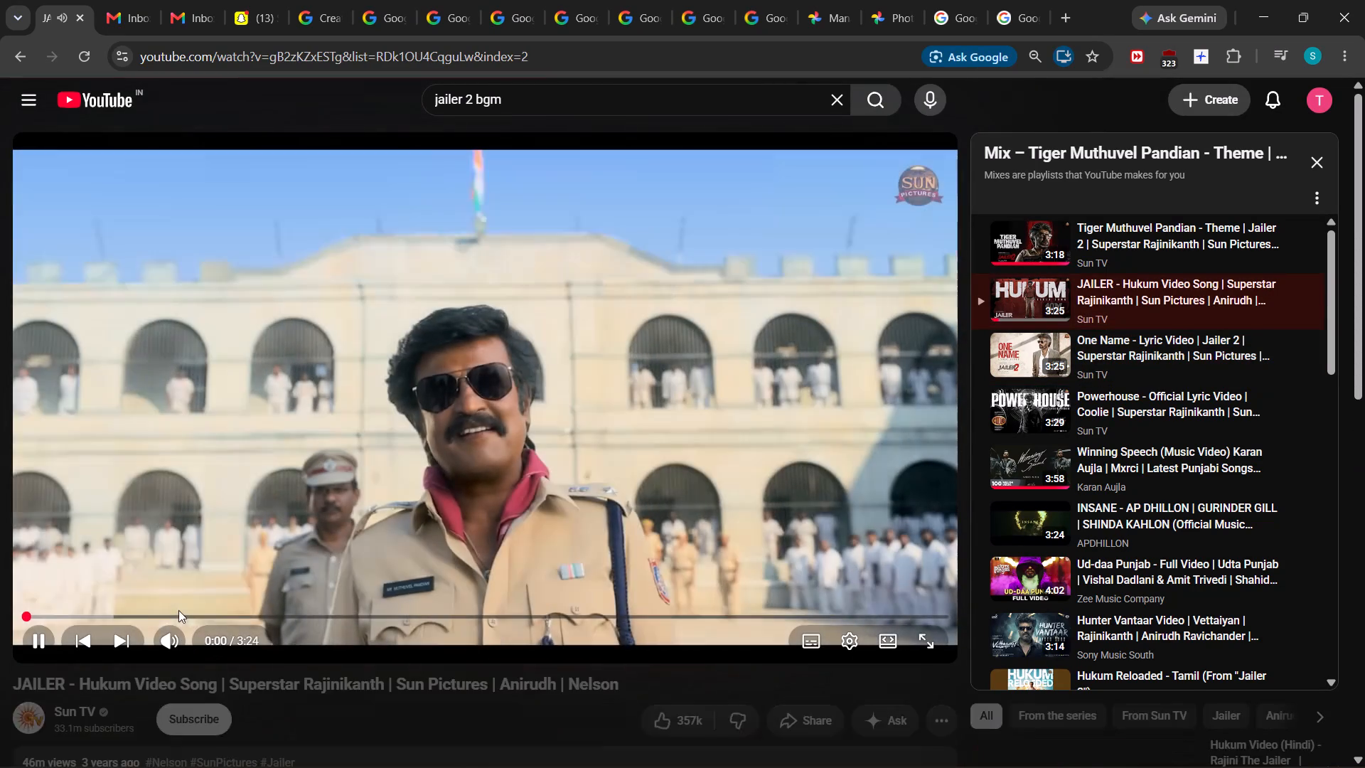
Skip the JAILER - Hukum video song ahead to about 0:30 and rewind it to about 0:14.
click(163, 614)
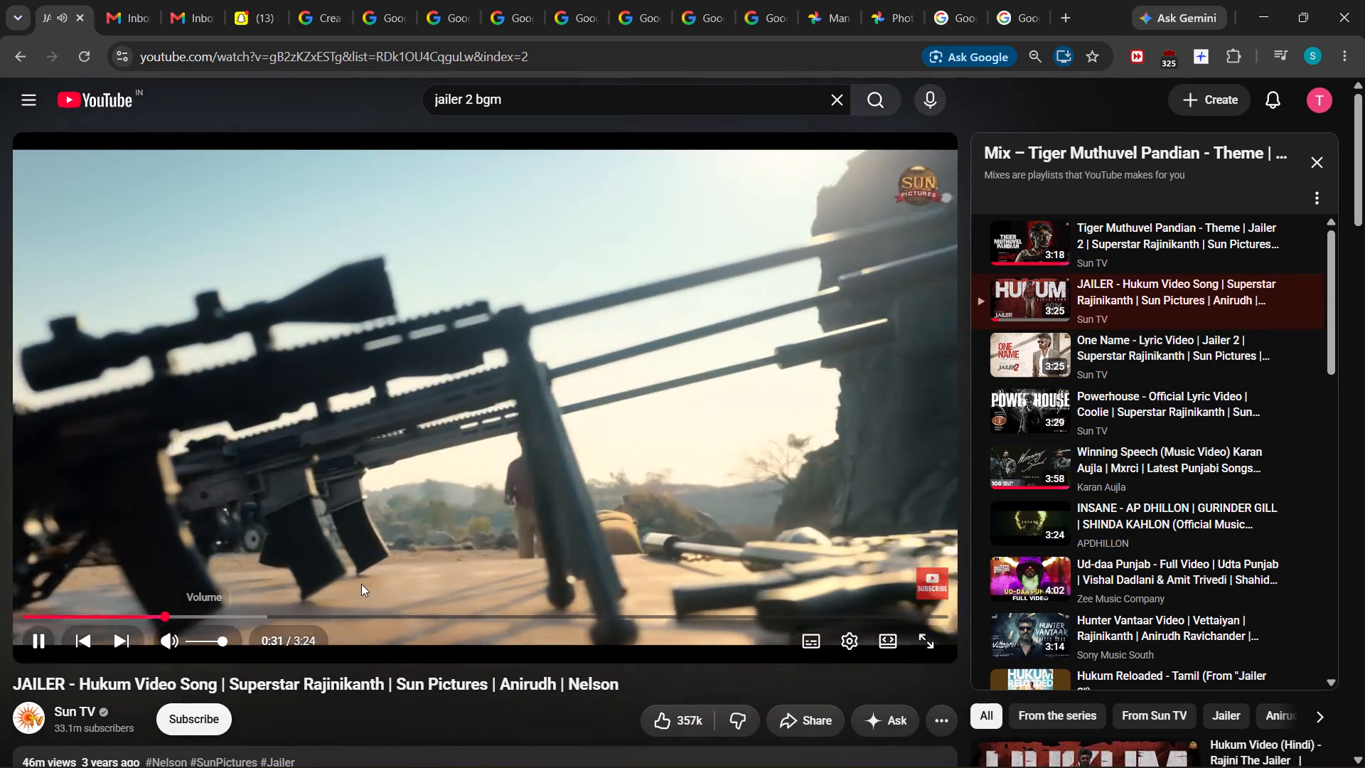
key(Left)
key(Left)
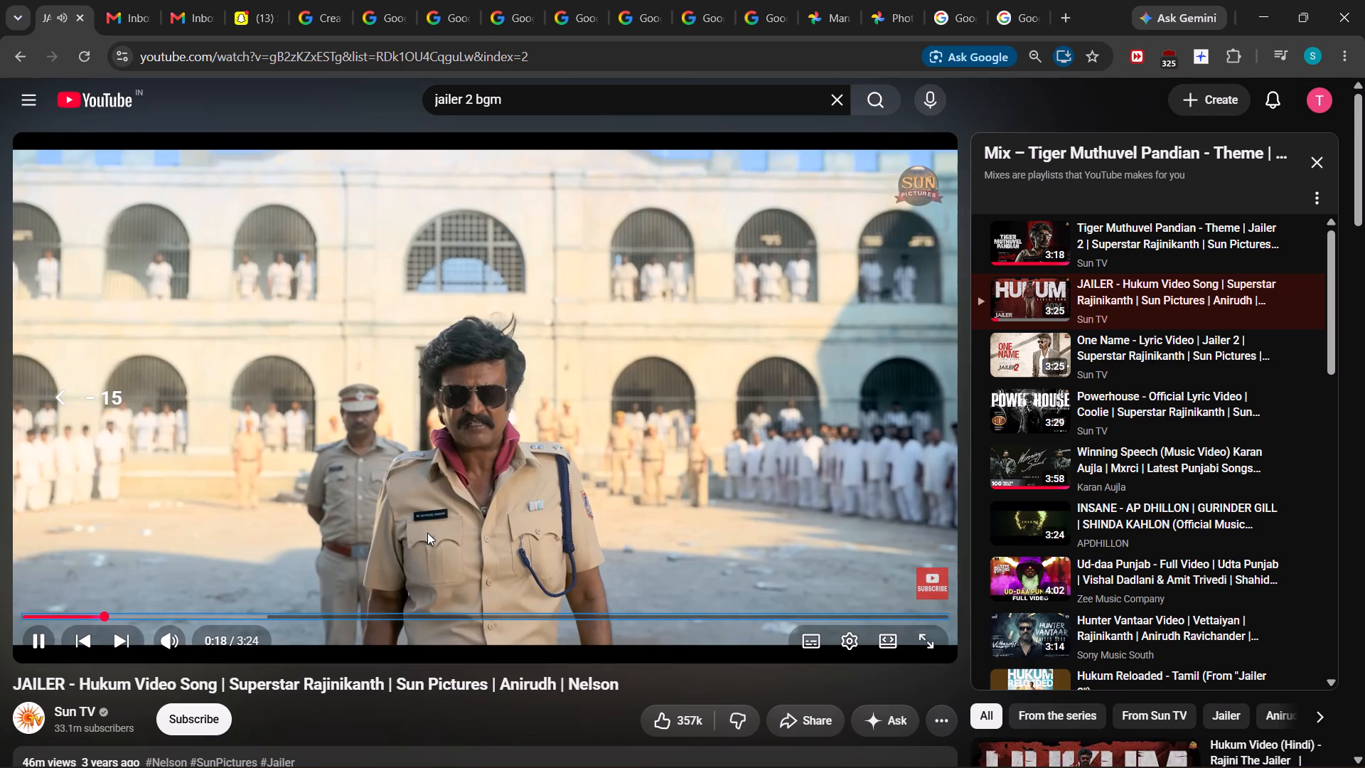
key(Left)
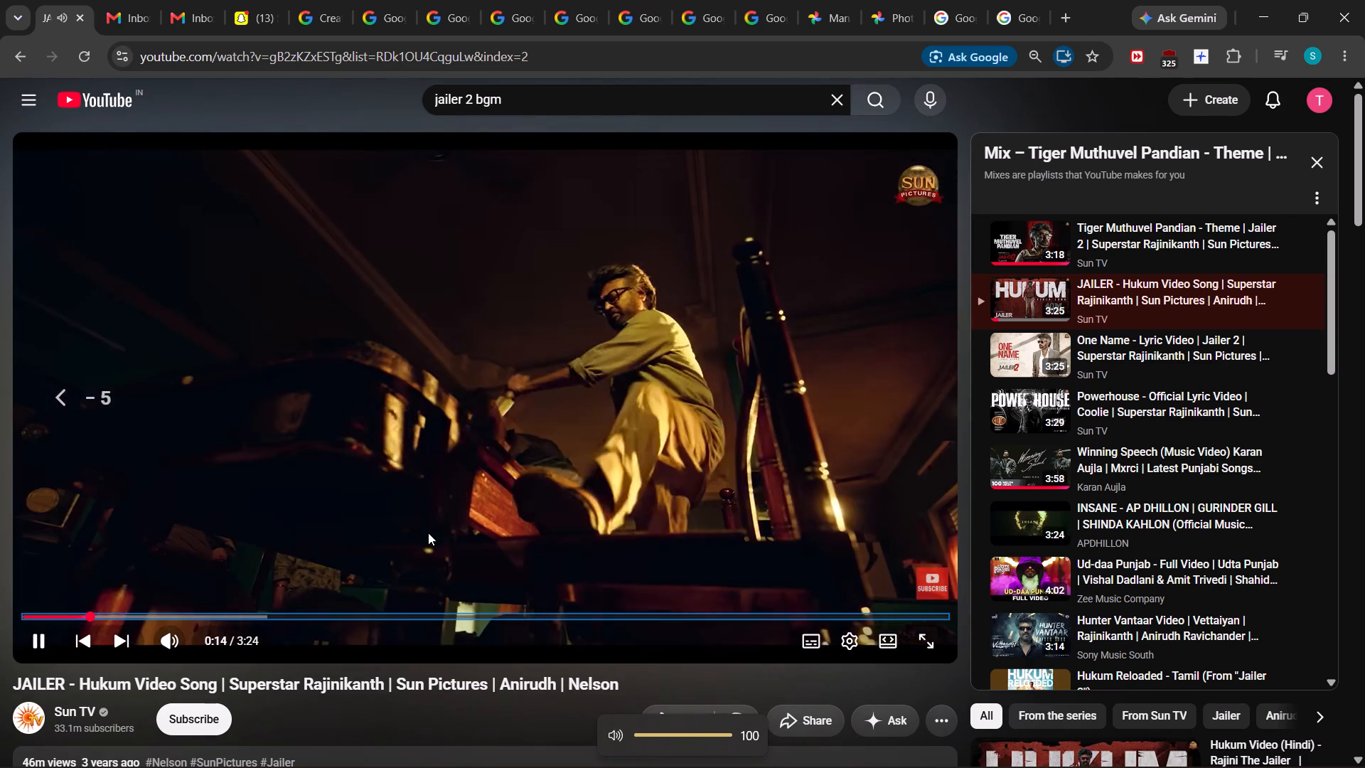
Switch to Word to view the Month 1 court case report and return to the YouTube video in Chrome.
key(alt+Tab)
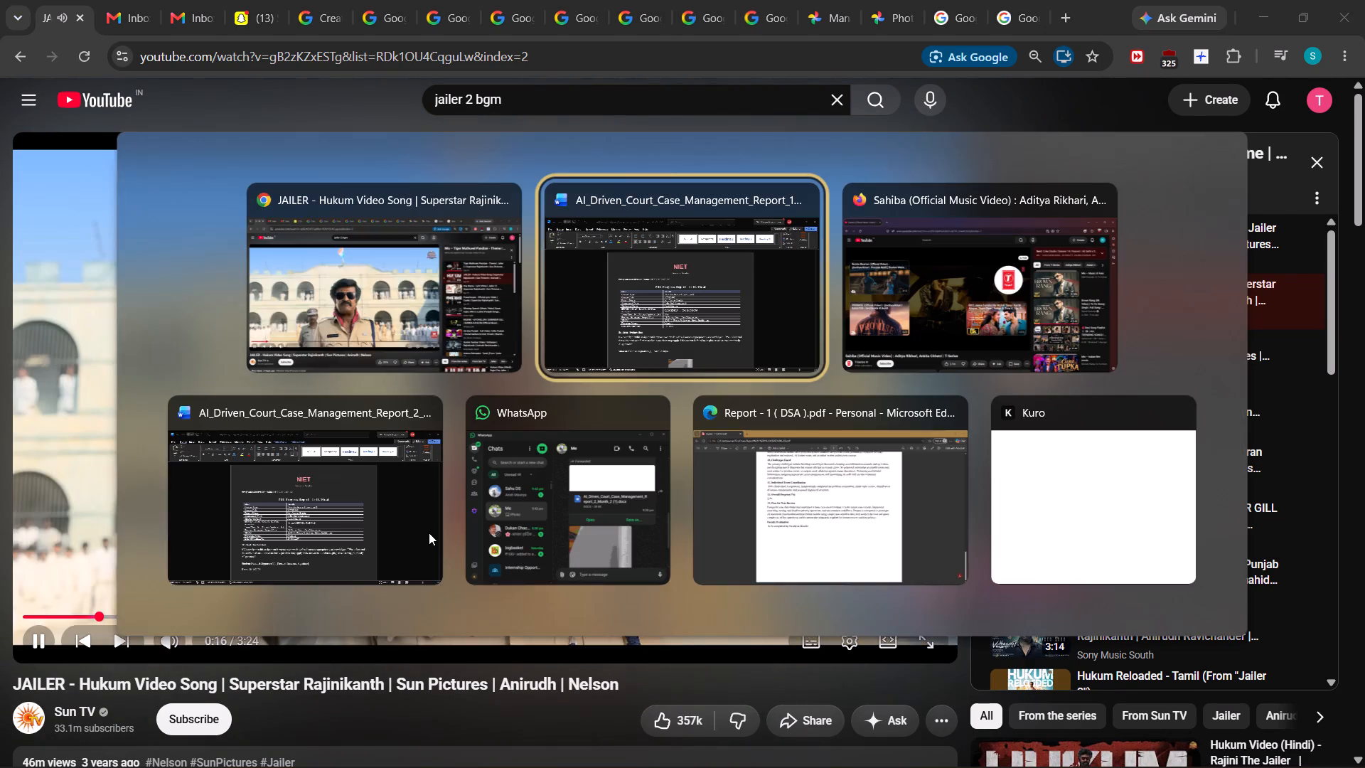
key(alt+Tab)
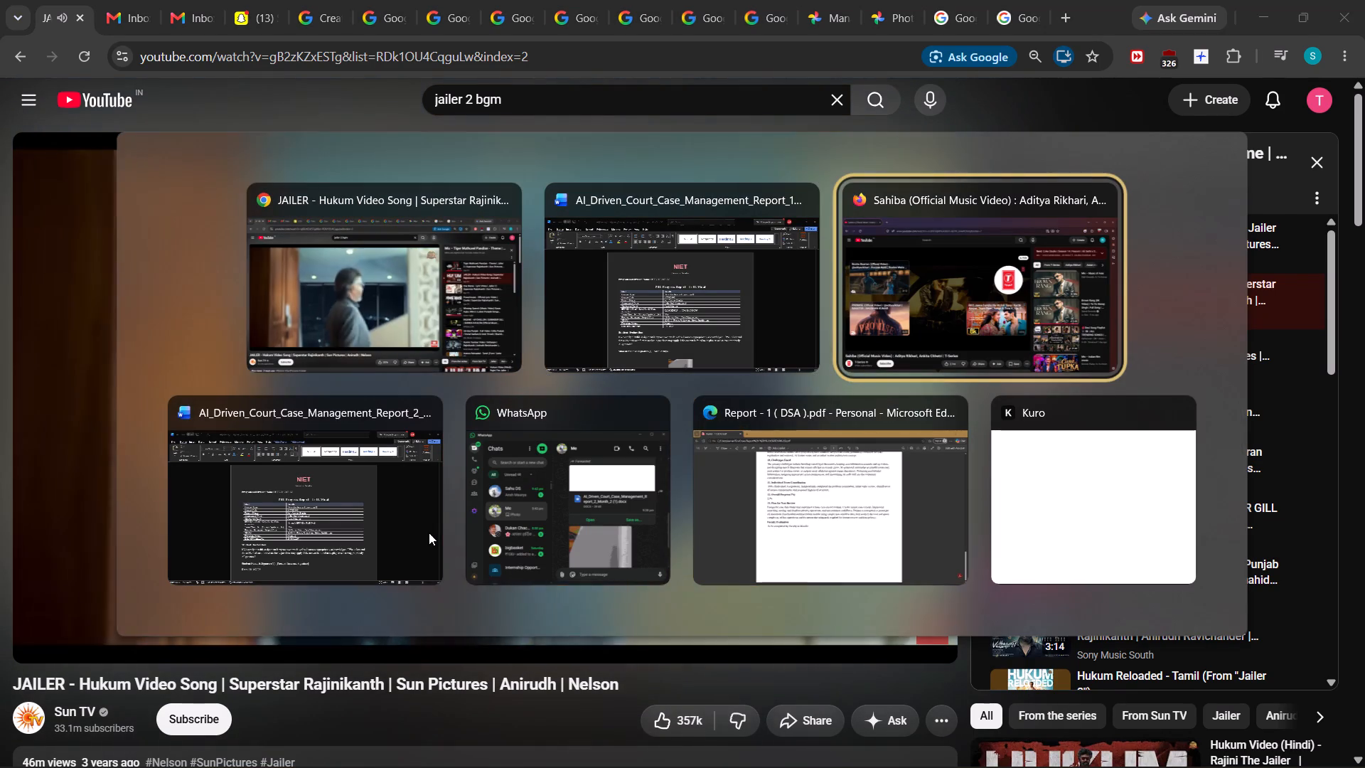
key(alt+Left)
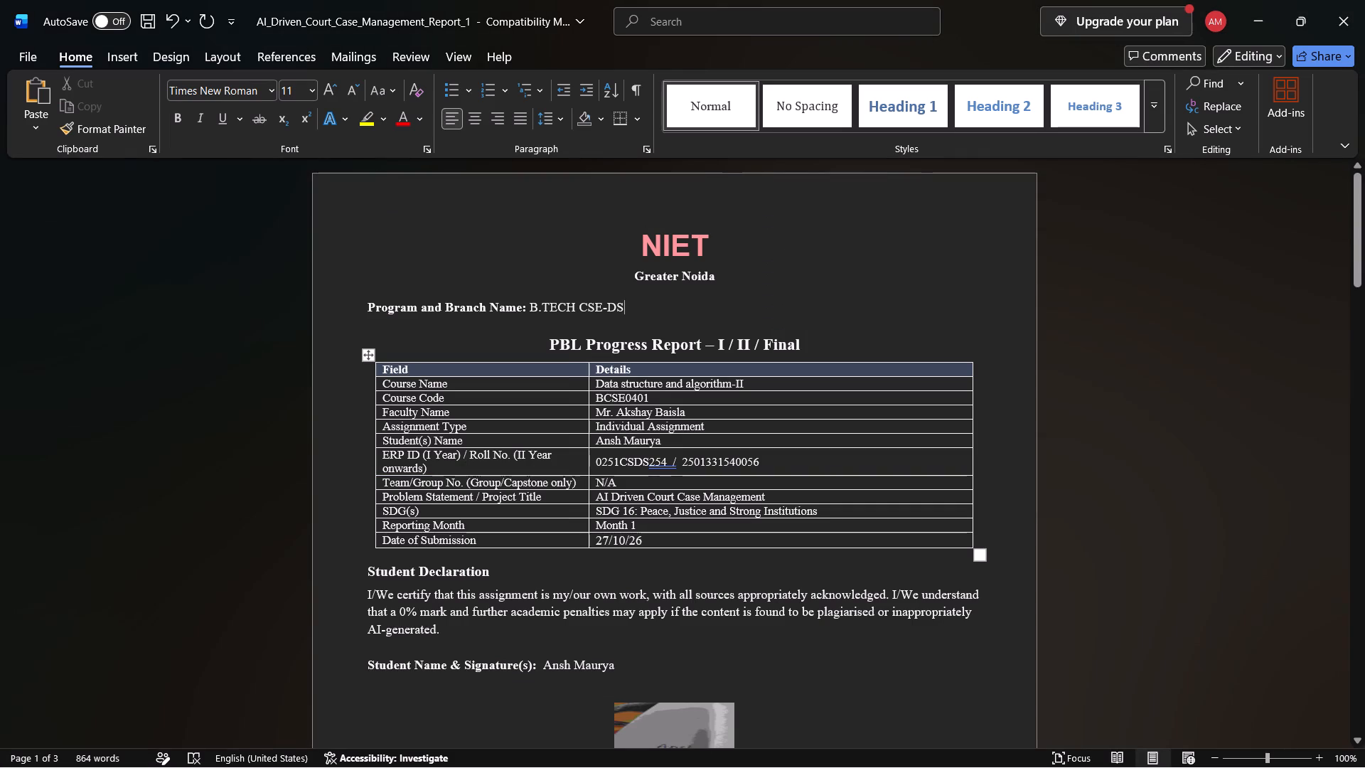
key(alt+Tab)
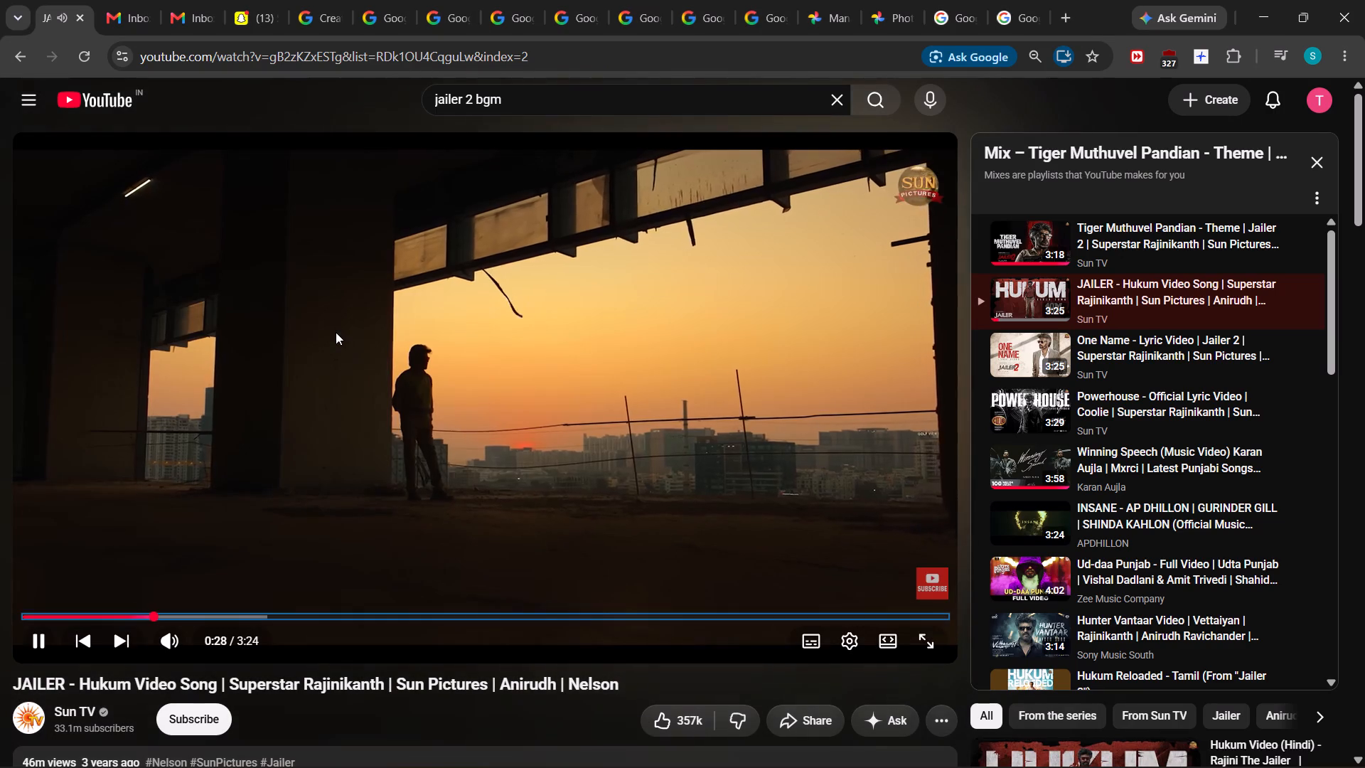
Switch to the Month 2 report in Word and replace the ERP ID / Roll No. placeholder with the student's two numbers.
key(alt+Tab)
alt+click(318, 491)
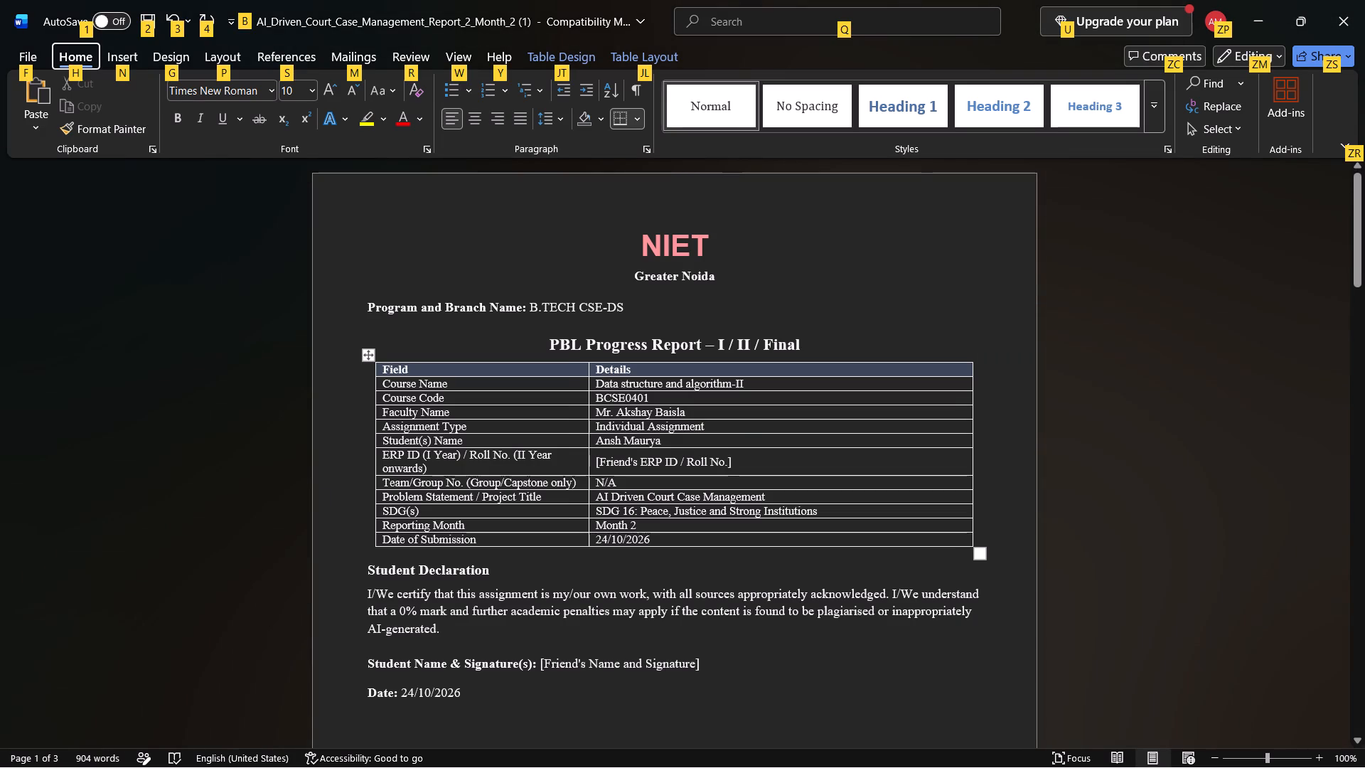
drag(734, 463, 591, 472)
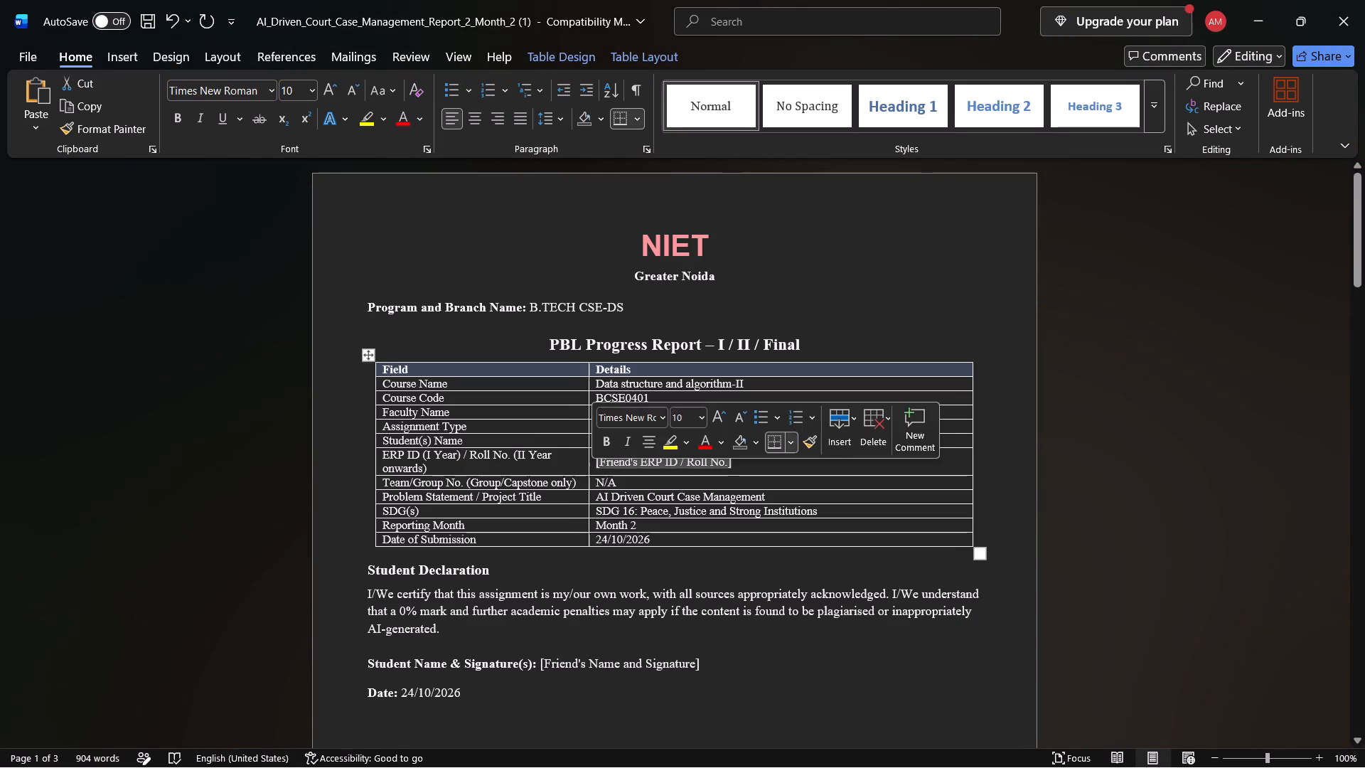
key(BackSpace)
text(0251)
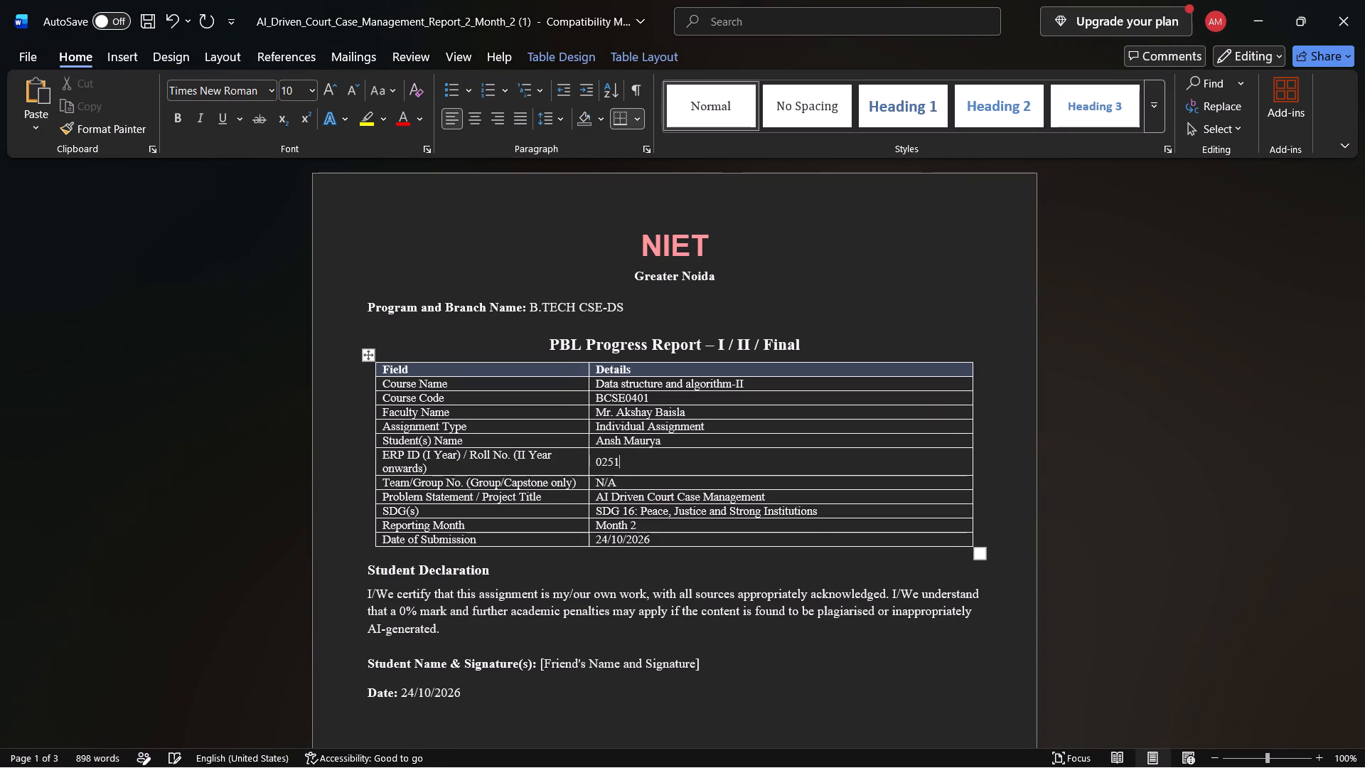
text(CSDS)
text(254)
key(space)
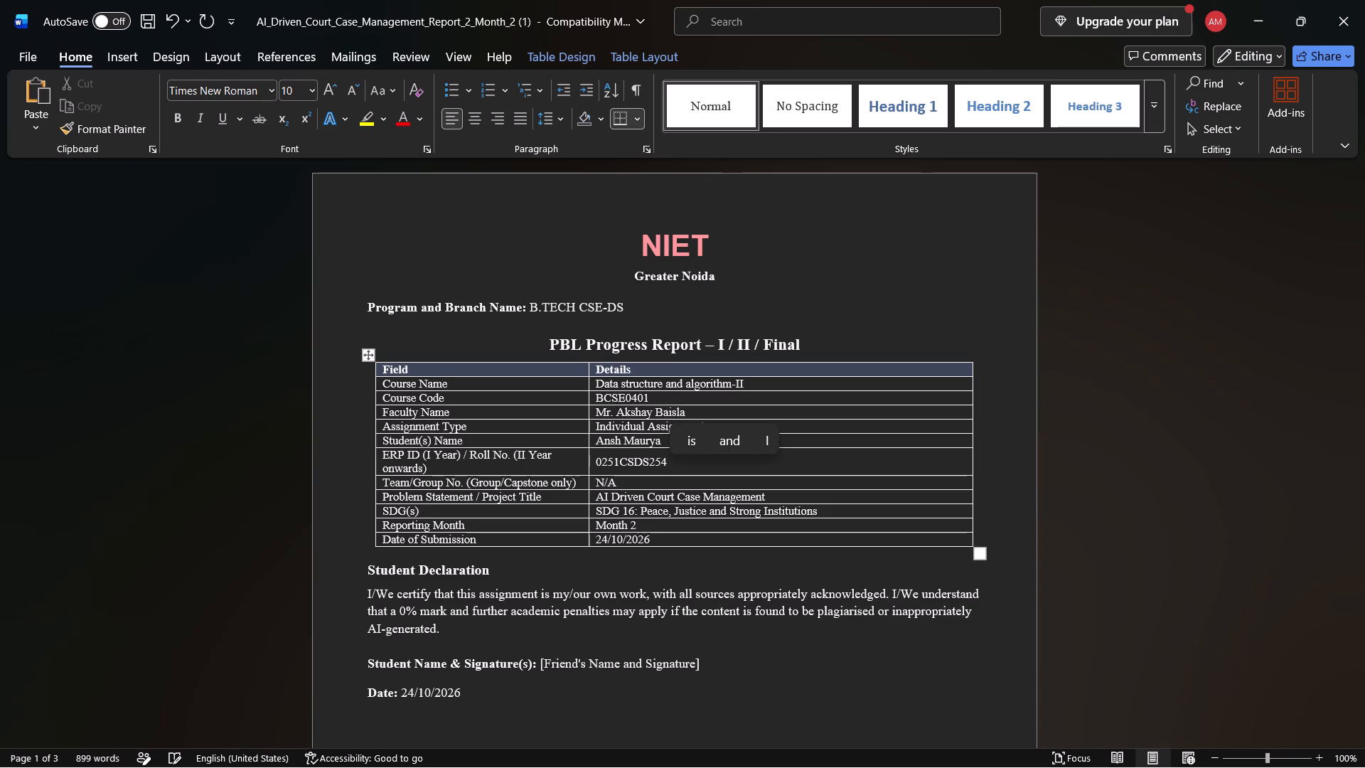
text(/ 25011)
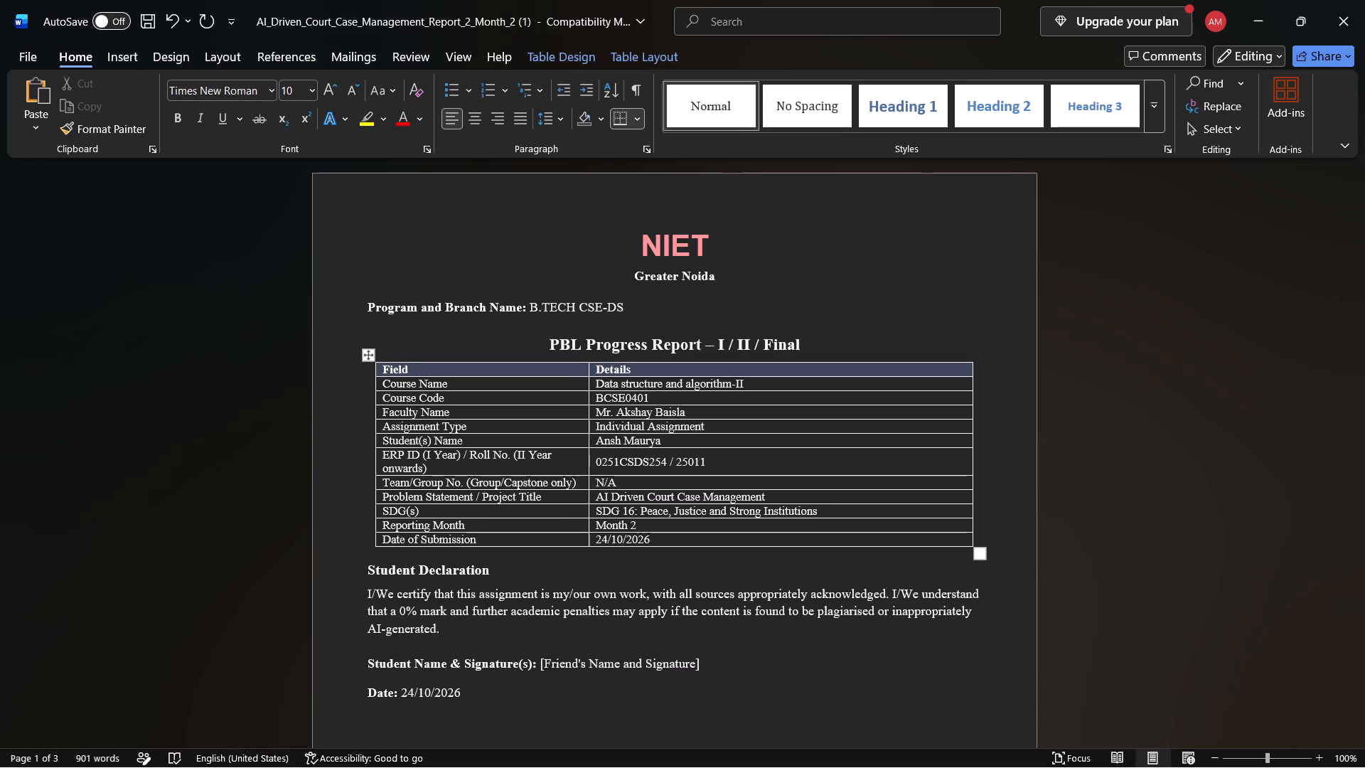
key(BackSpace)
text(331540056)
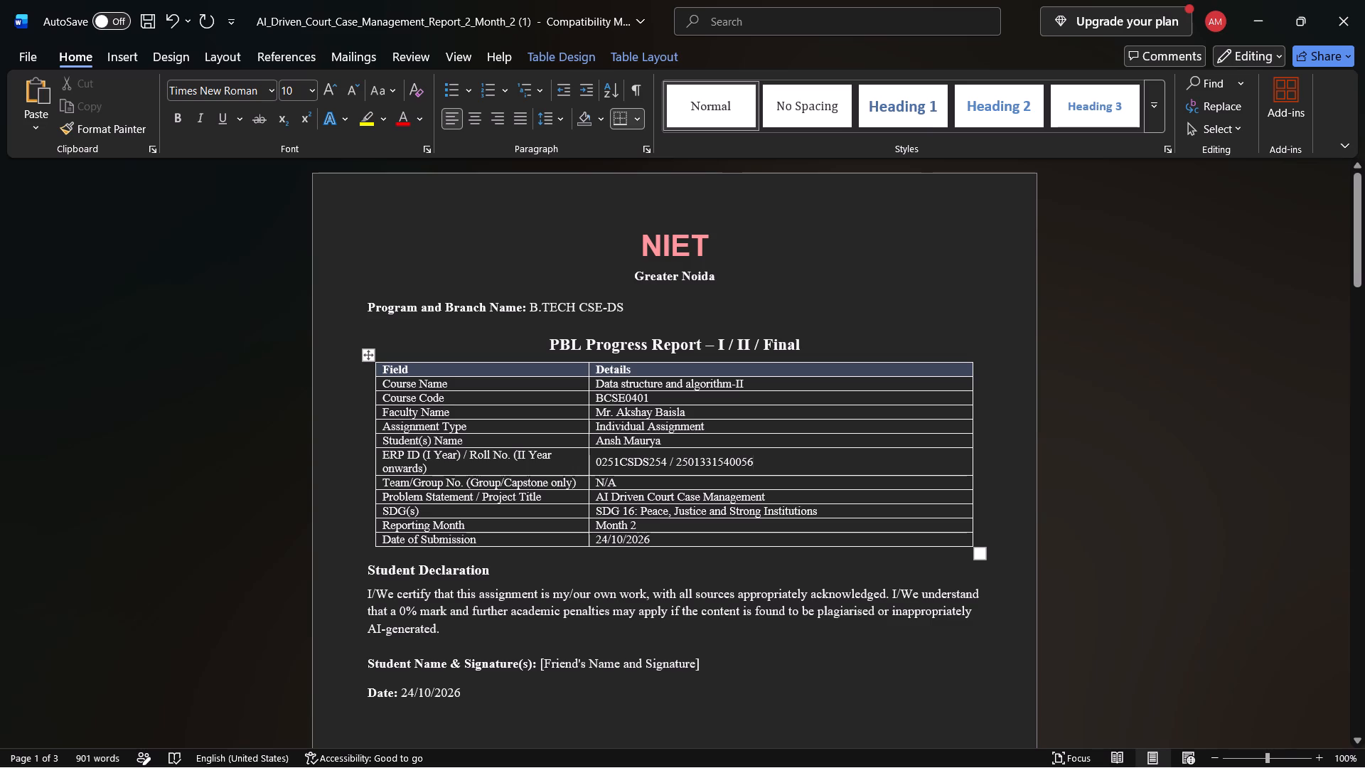
Replace the [Friend's Name and Signature] placeholder on the Student Name & Signature(s) line with the student's name, keeping Date on its own line.
scroll(604, 599, down, 1)
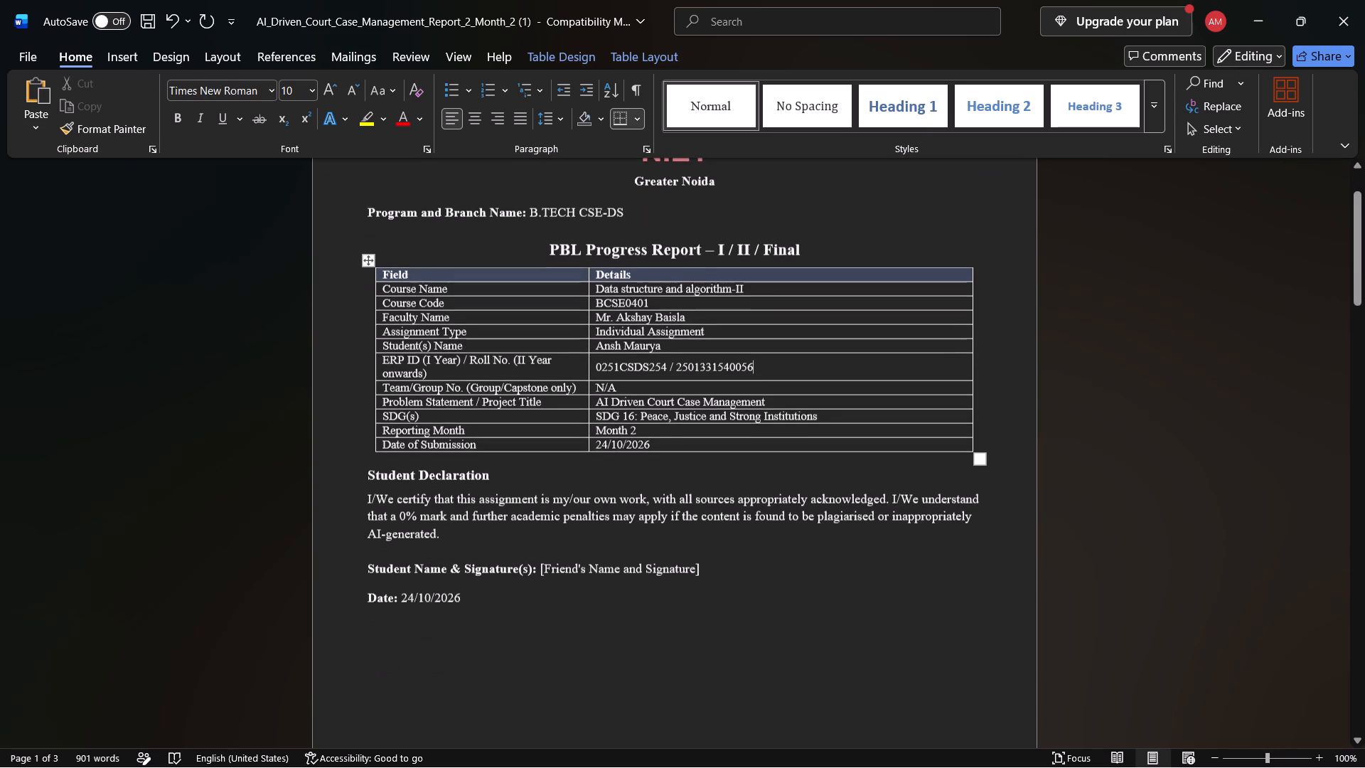
scroll(604, 599, down, 1)
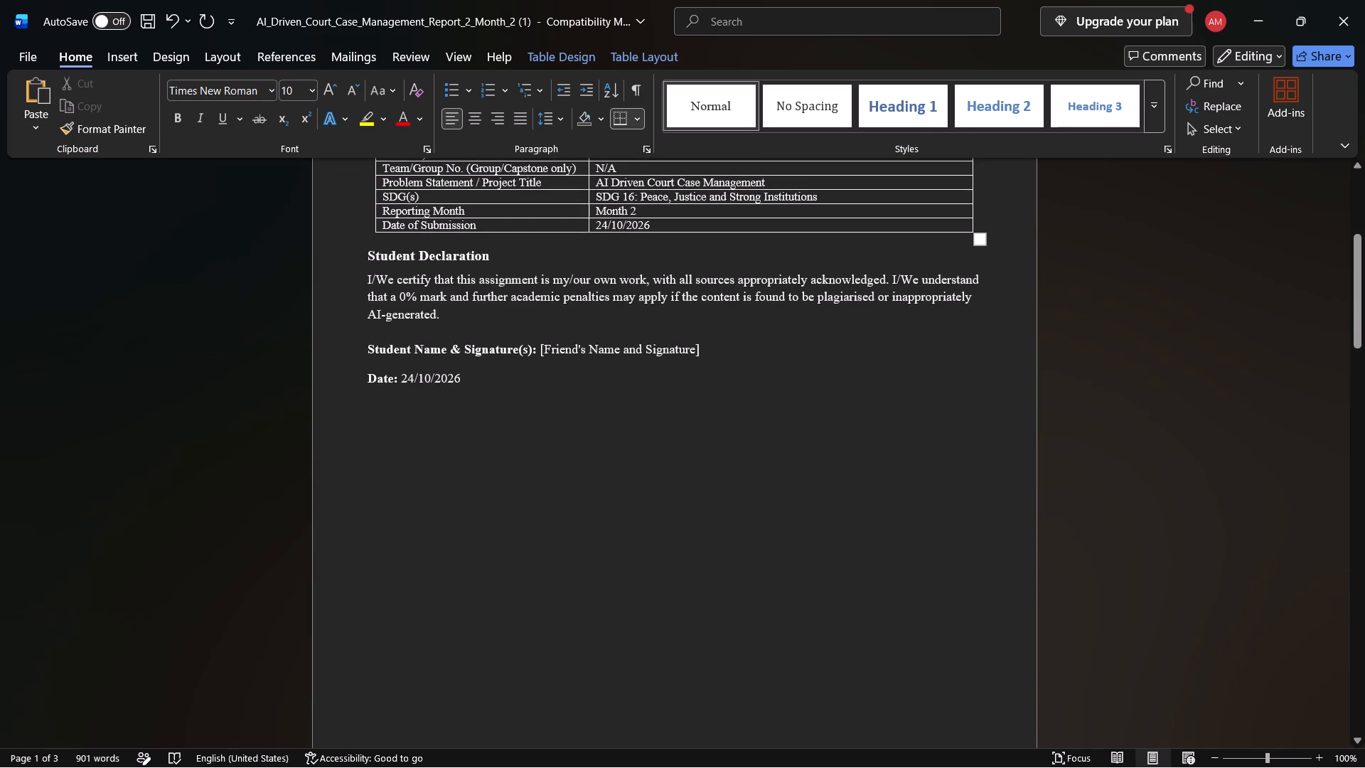
drag(537, 348, 677, 342)
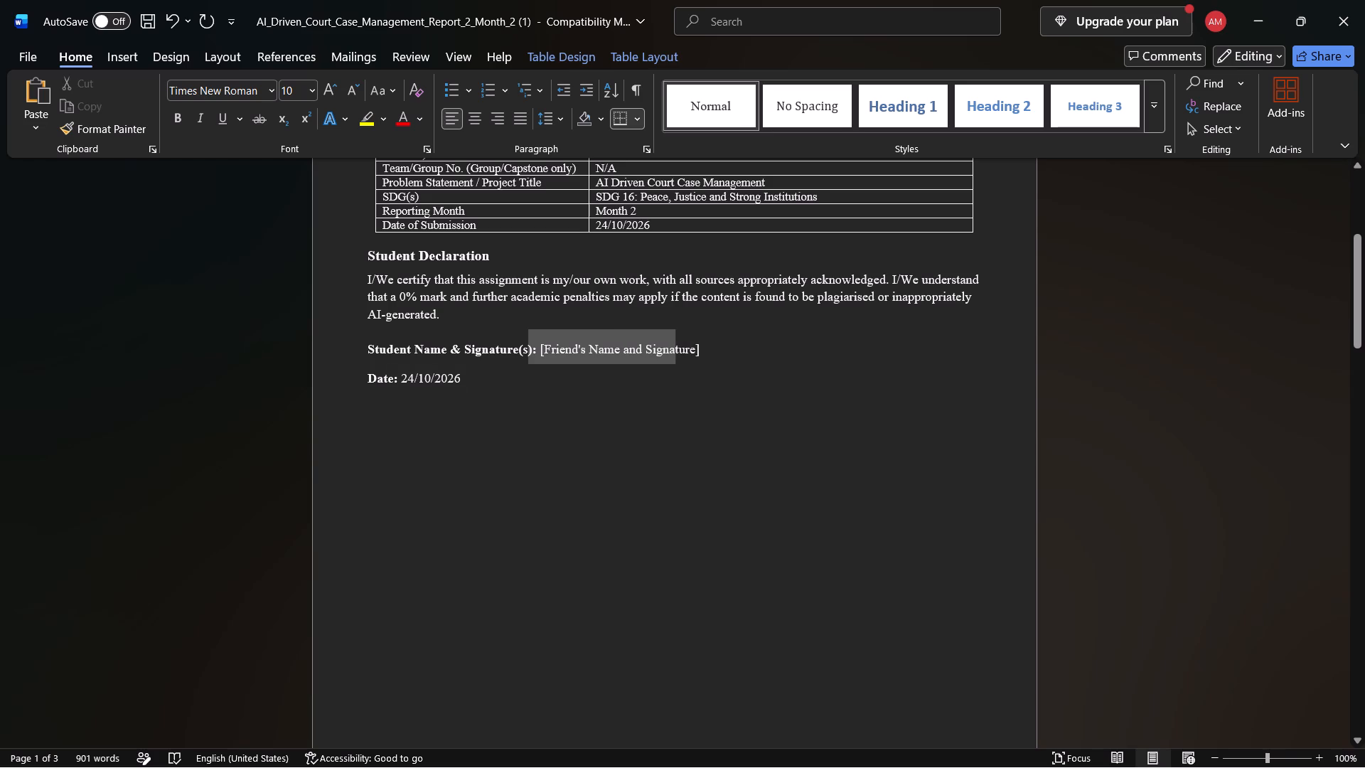
drag(677, 342, 713, 350)
click(713, 350)
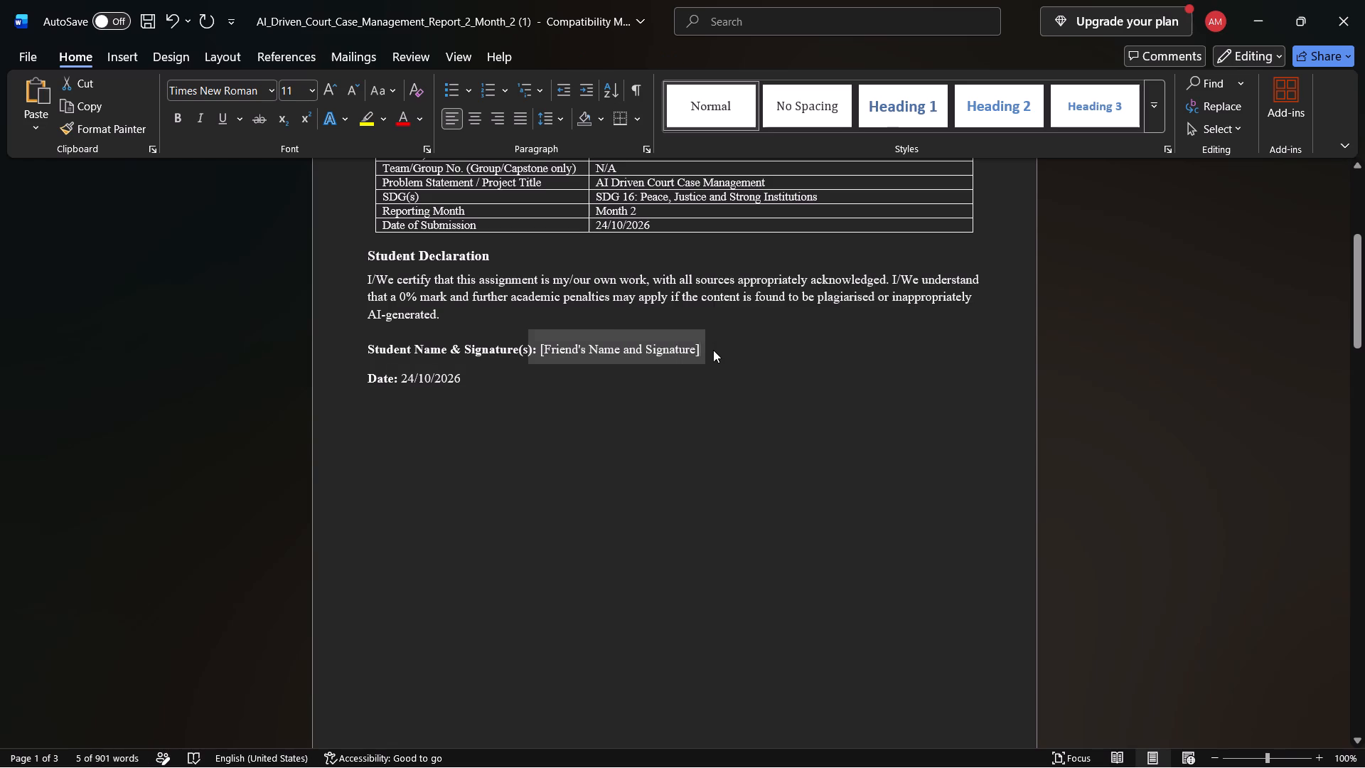
click(713, 350)
key(BackSpace)
key(BackSpace)
key(BackSpace)
key(BackSpace)
key(BackSpace)
key(BackSpace)
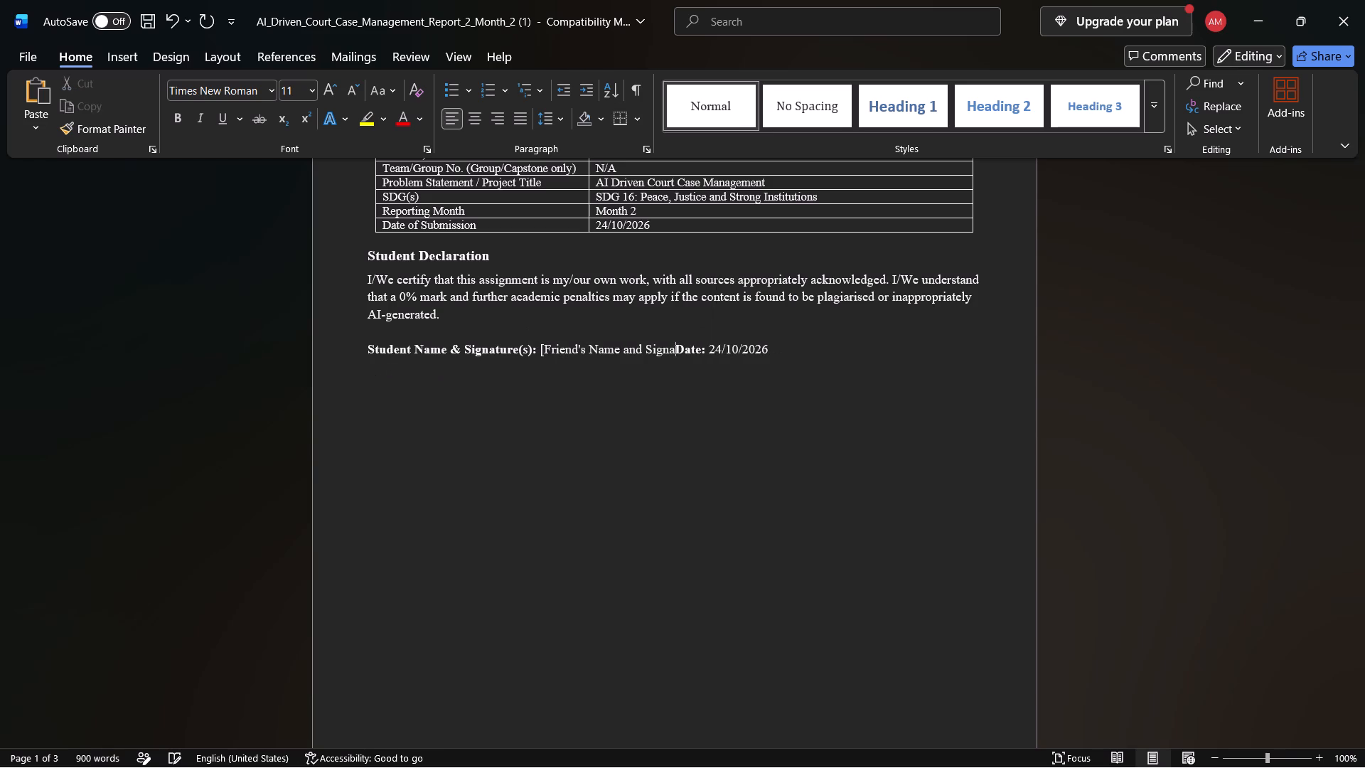
key(Return)
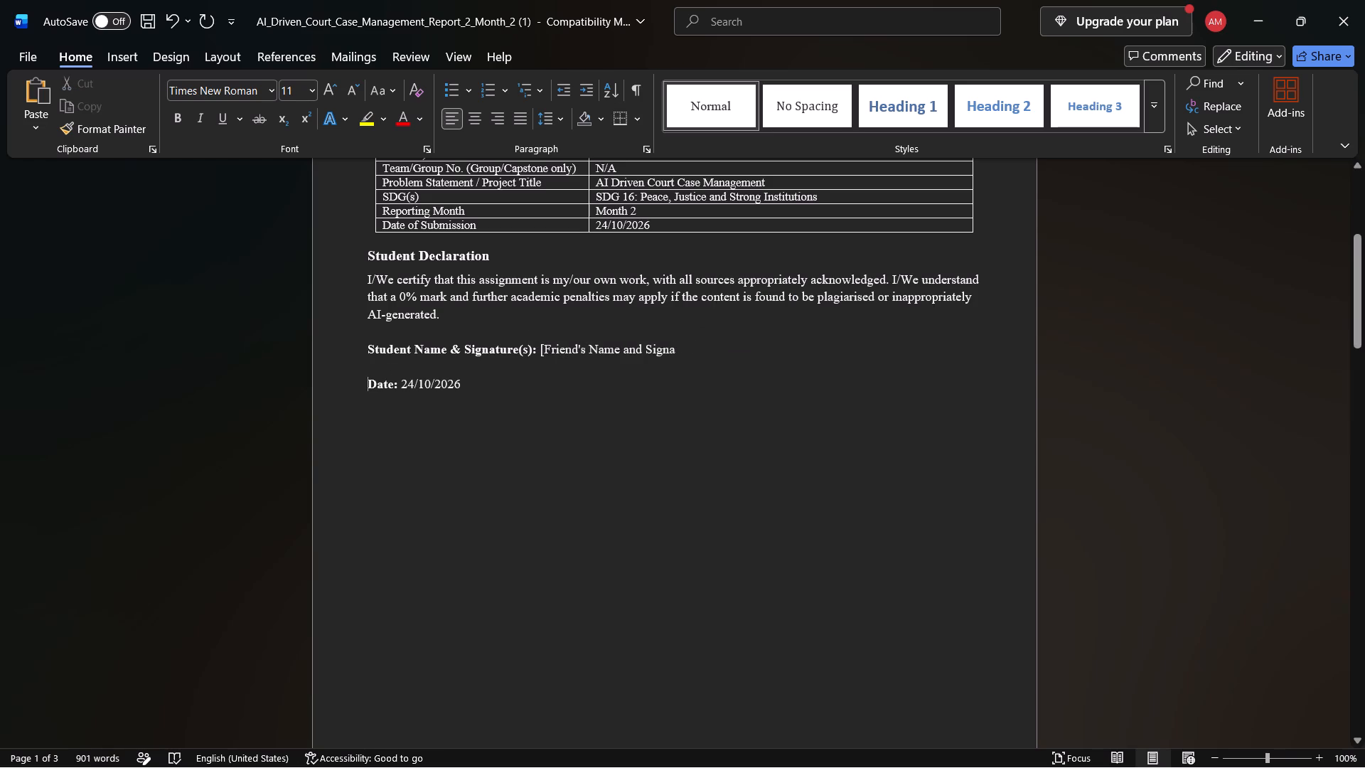
click(759, 336)
key(BackSpace)
key(BackSpace)
key(BackSpace)
key(BackSpace)
key(BackSpace)
key(BackSpace)
key(BackSpace)
key(BackSpace)
key(BackSpace)
key(BackSpace)
key(BackSpace)
key(BackSpace)
key(BackSpace)
key(BackSpace)
key(BackSpace)
key(BackSpace)
key(BackSpace)
key(BackSpace)
key(BackSpace)
key(BackSpace)
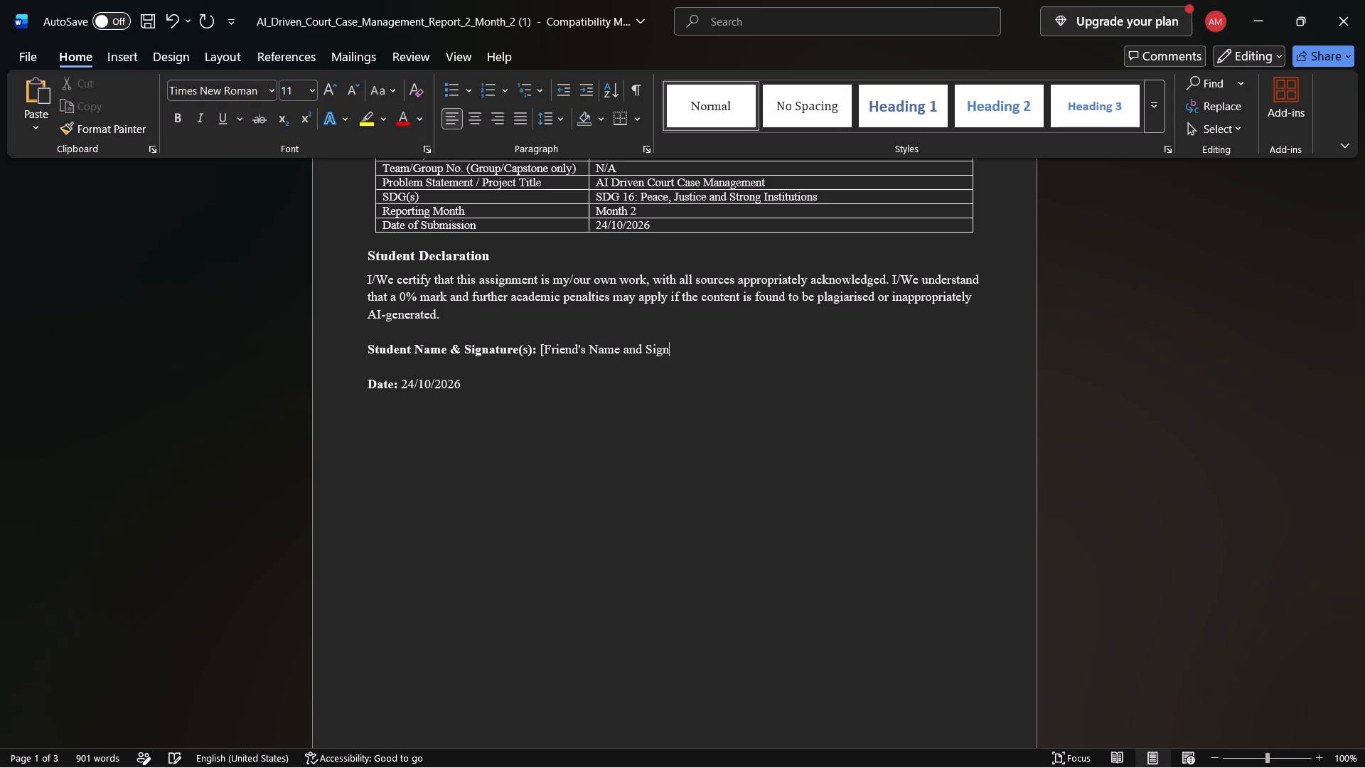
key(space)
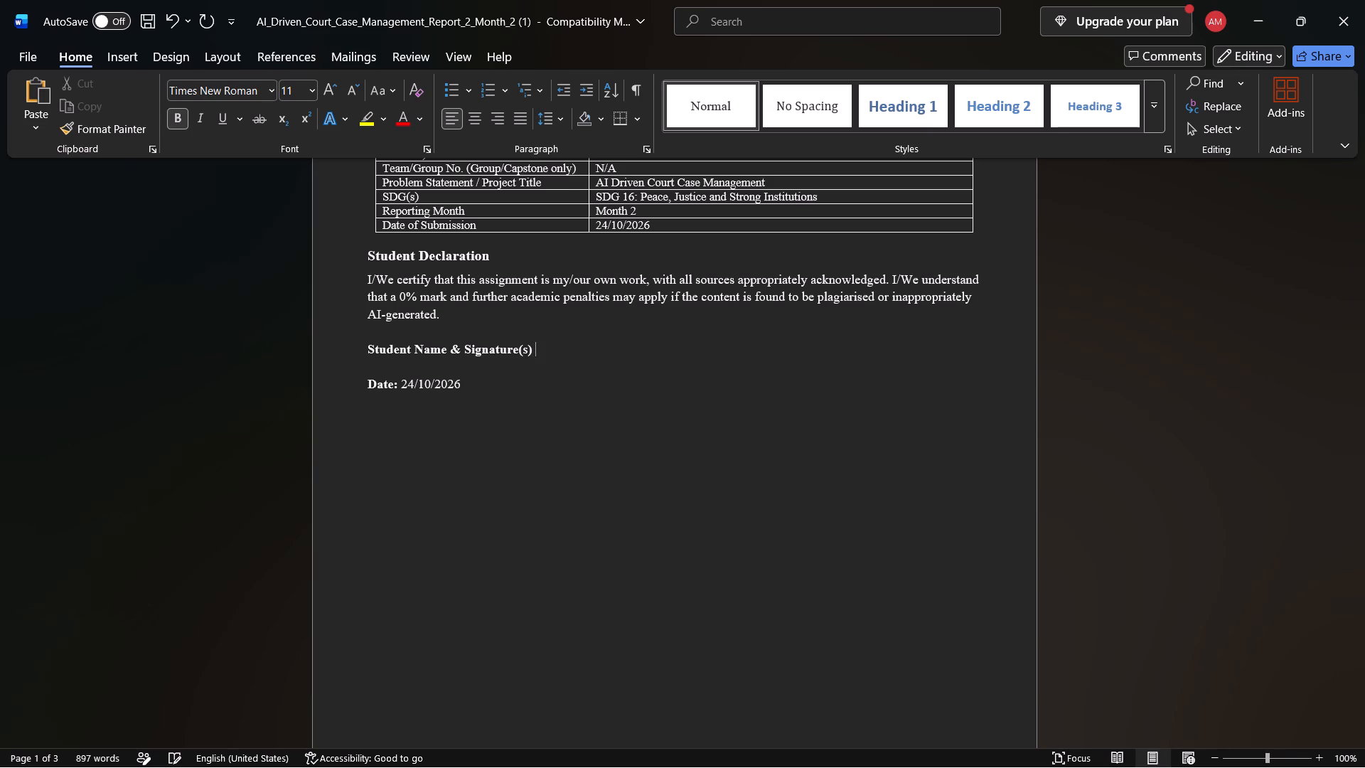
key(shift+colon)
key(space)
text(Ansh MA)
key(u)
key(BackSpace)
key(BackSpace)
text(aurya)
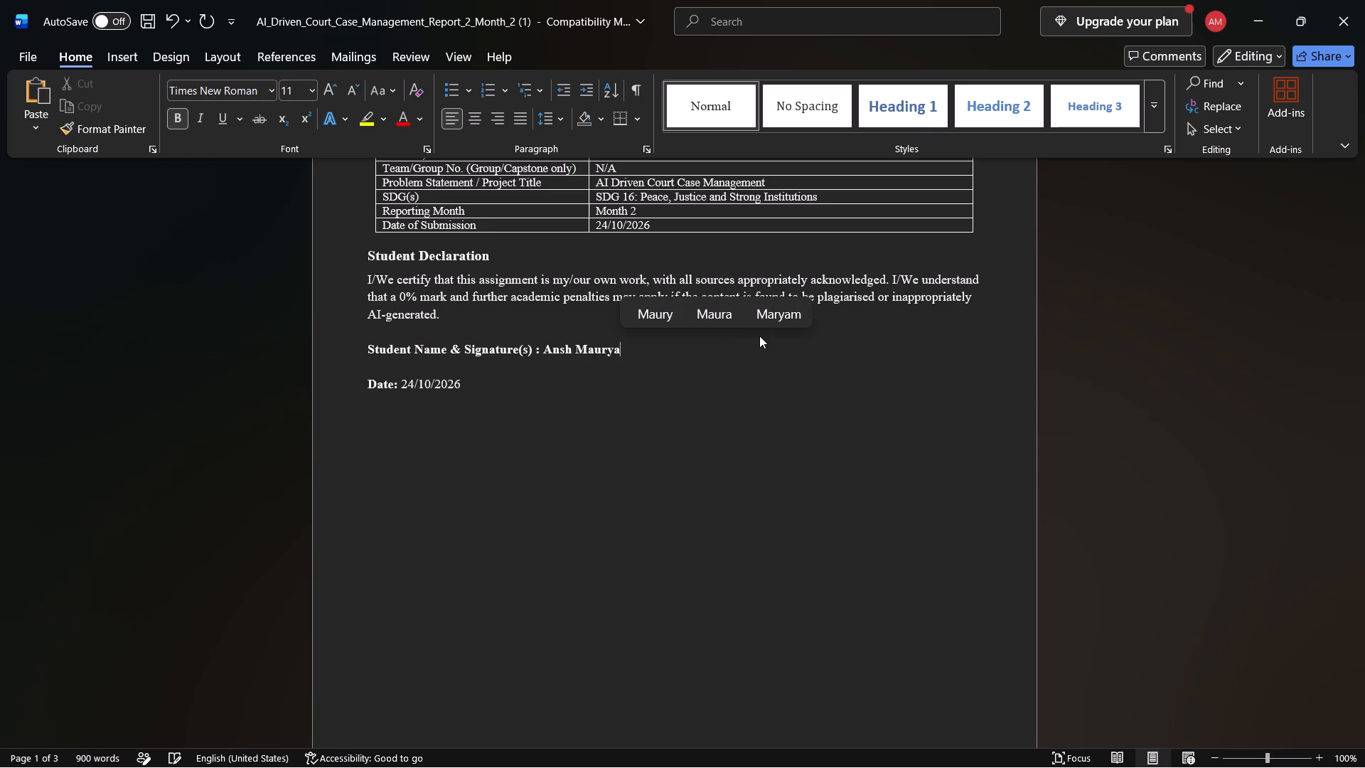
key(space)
Add five blank lines between the student's name and the Date line to make room for the signature.
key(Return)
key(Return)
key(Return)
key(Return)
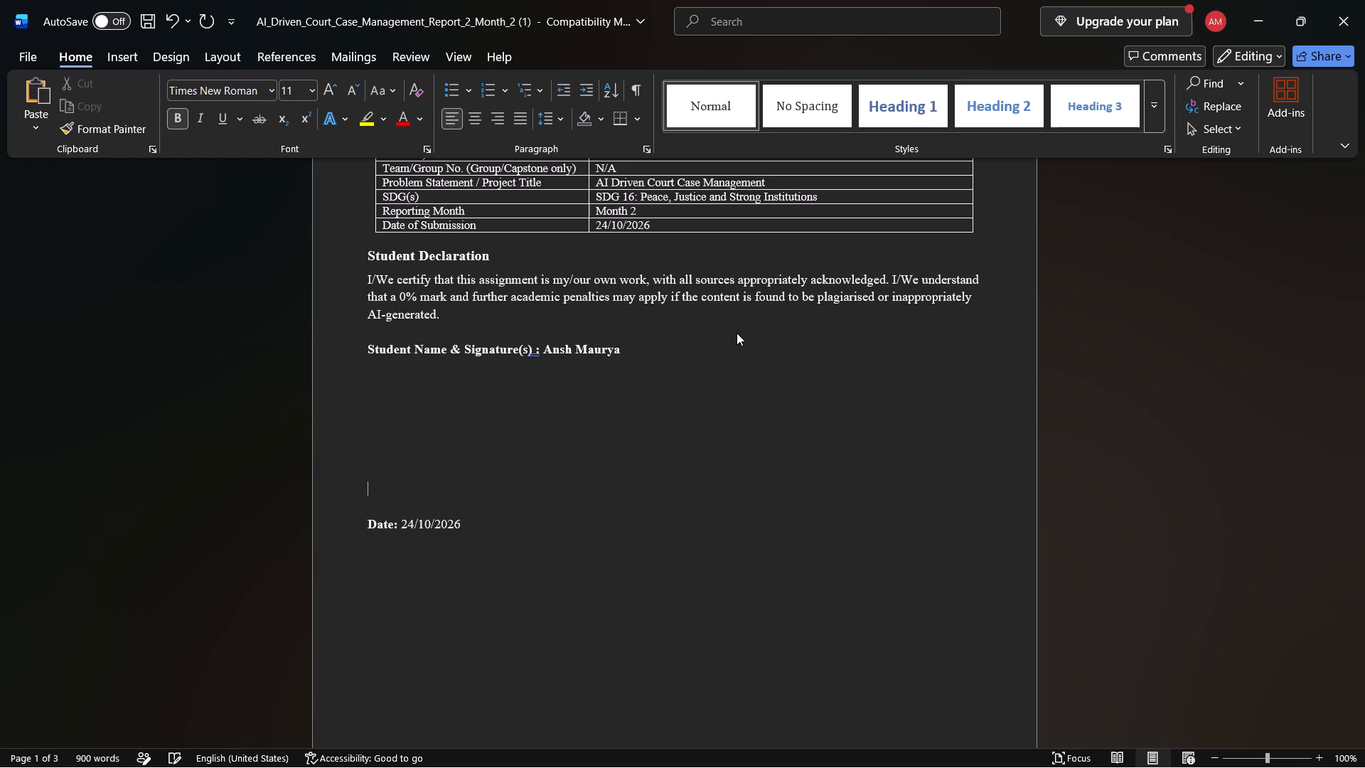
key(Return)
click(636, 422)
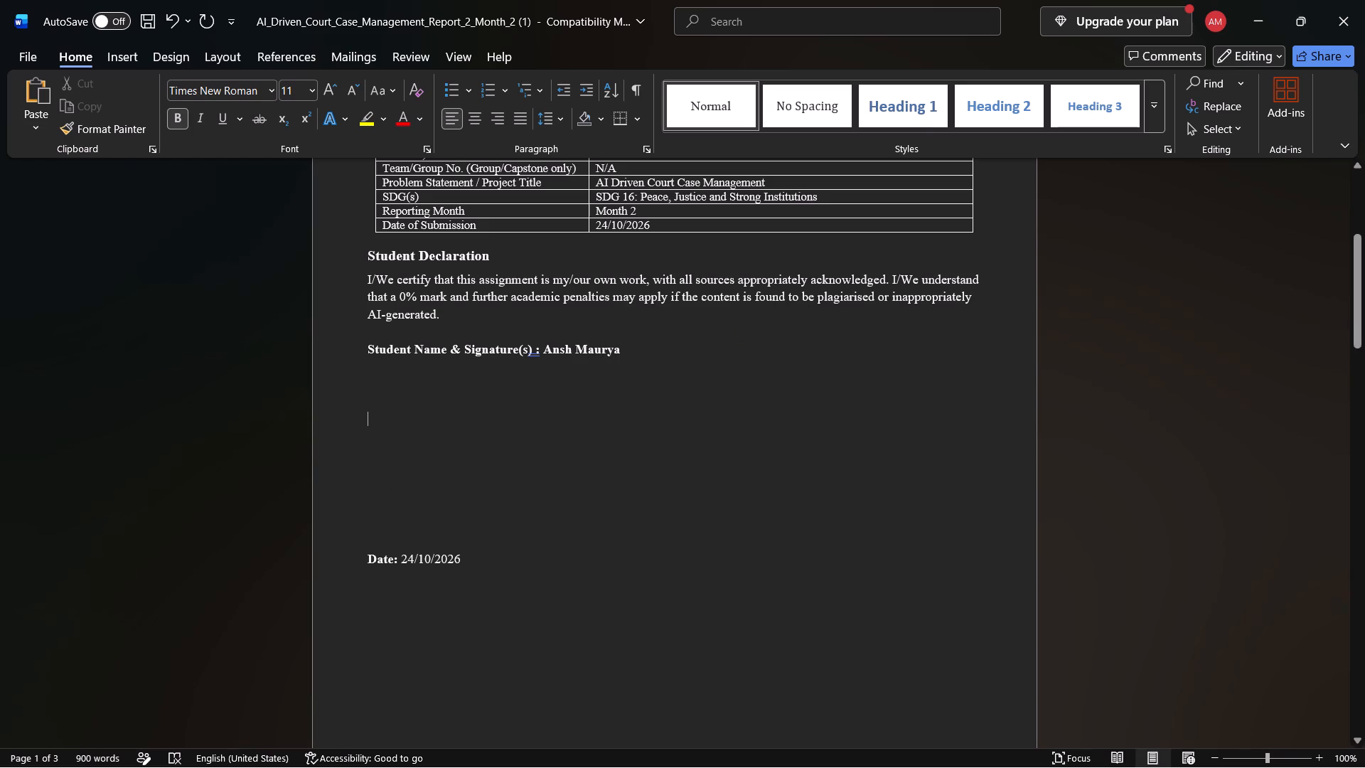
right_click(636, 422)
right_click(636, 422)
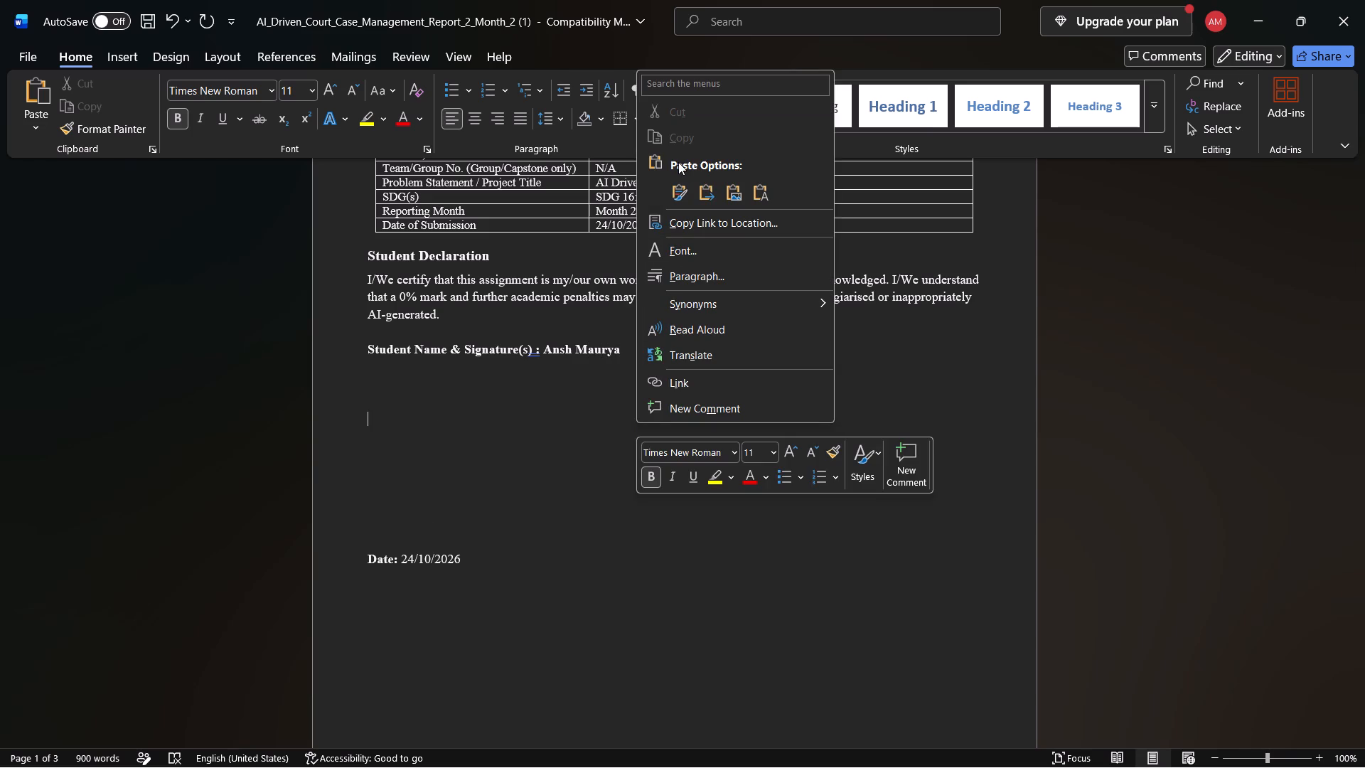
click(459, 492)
Switch from the Month 2 report to another open window.
key(alt+Tab)
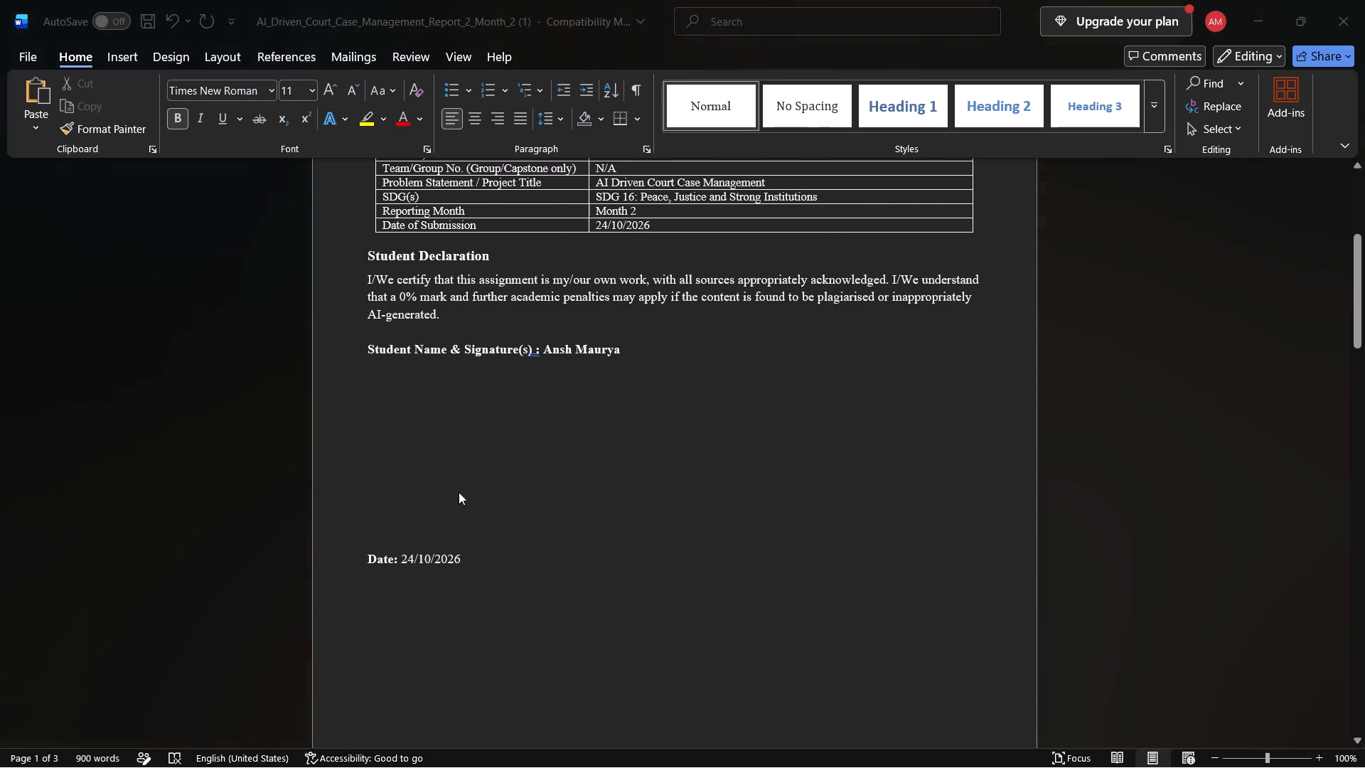
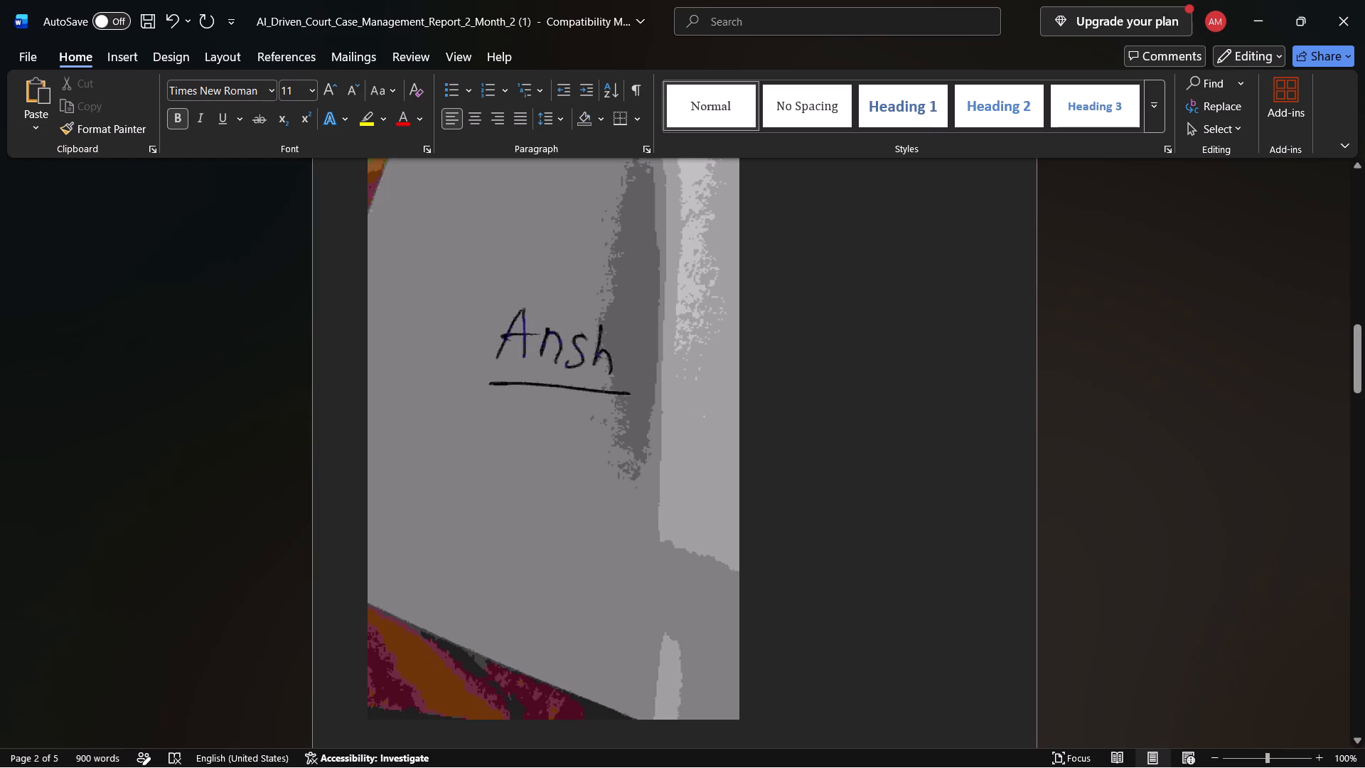
Shrink the signature picture below the student's name to about a quarter of the text width, reducing both its height and width.
click(563, 673)
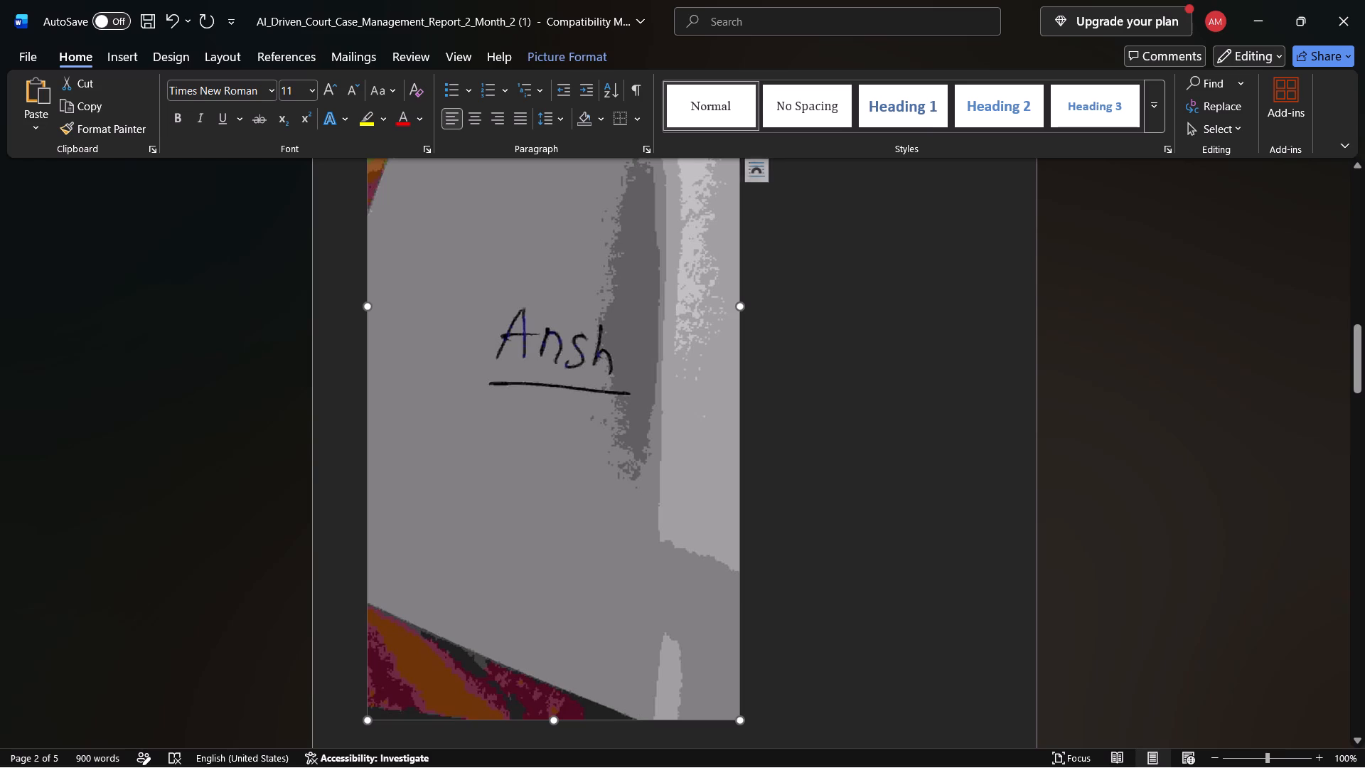
drag(555, 721, 519, 172)
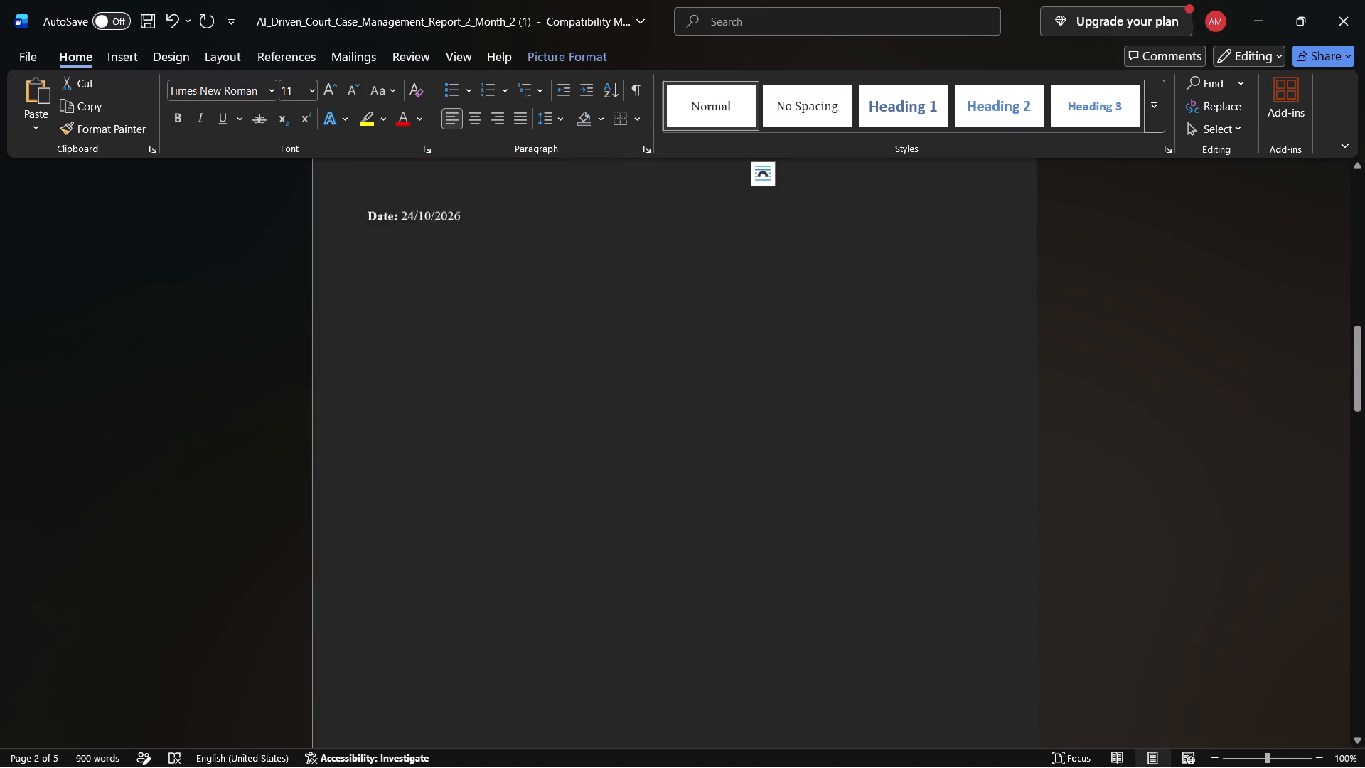
scroll(519, 172, up, 4)
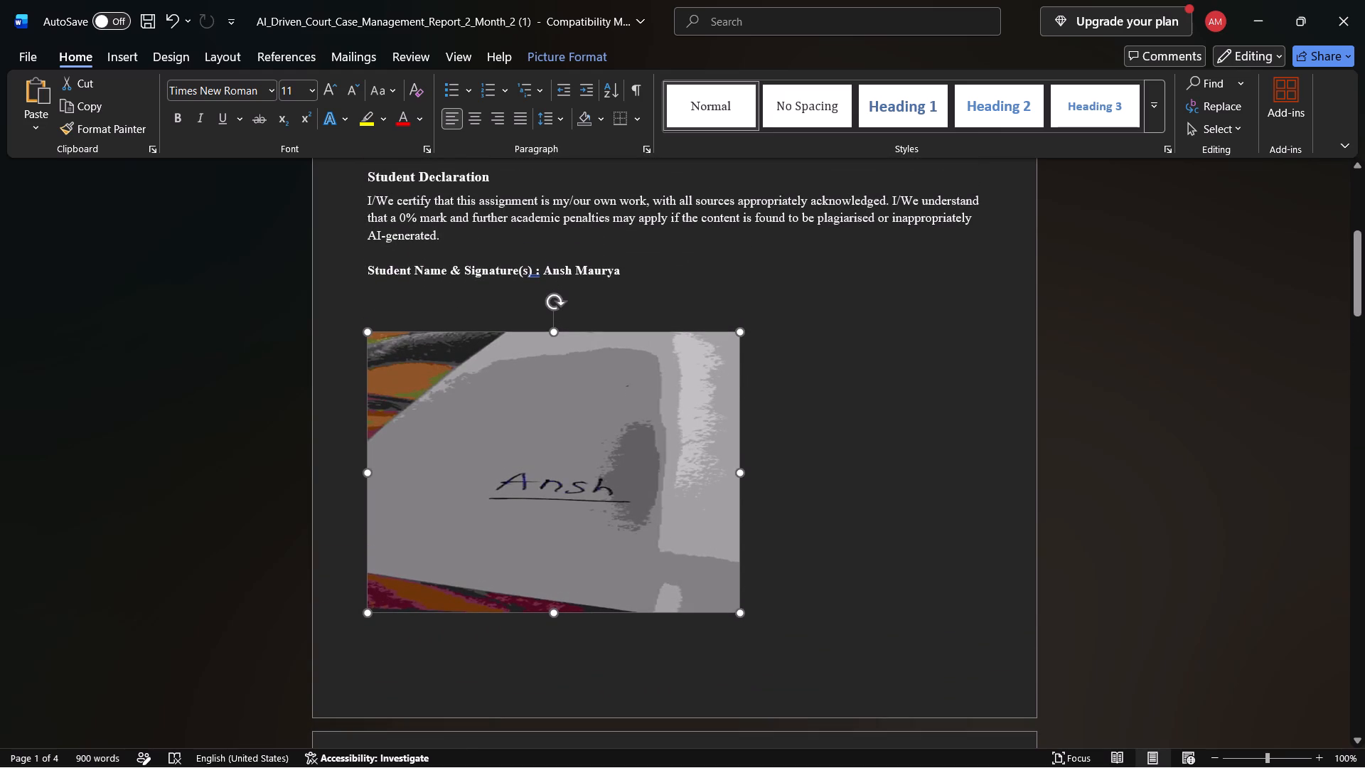
drag(552, 613, 555, 390)
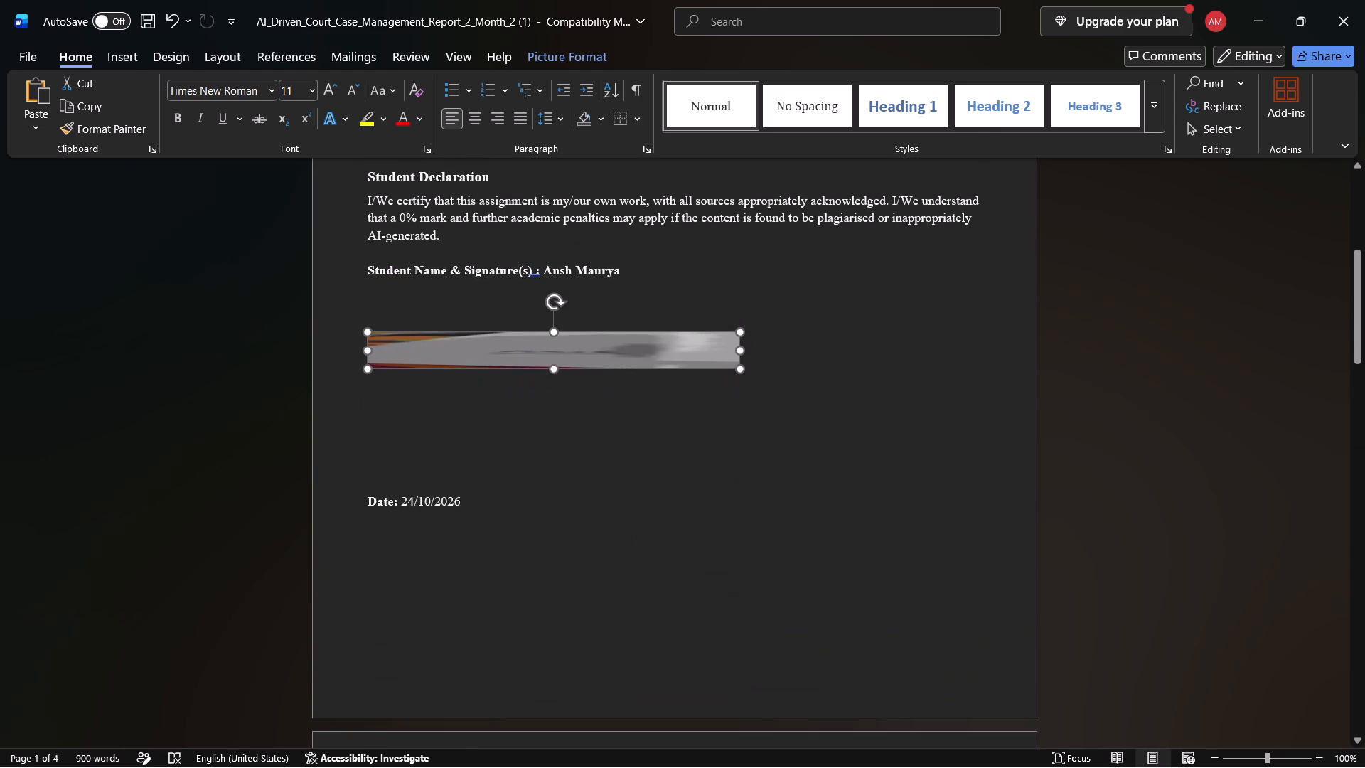
drag(555, 390, 556, 445)
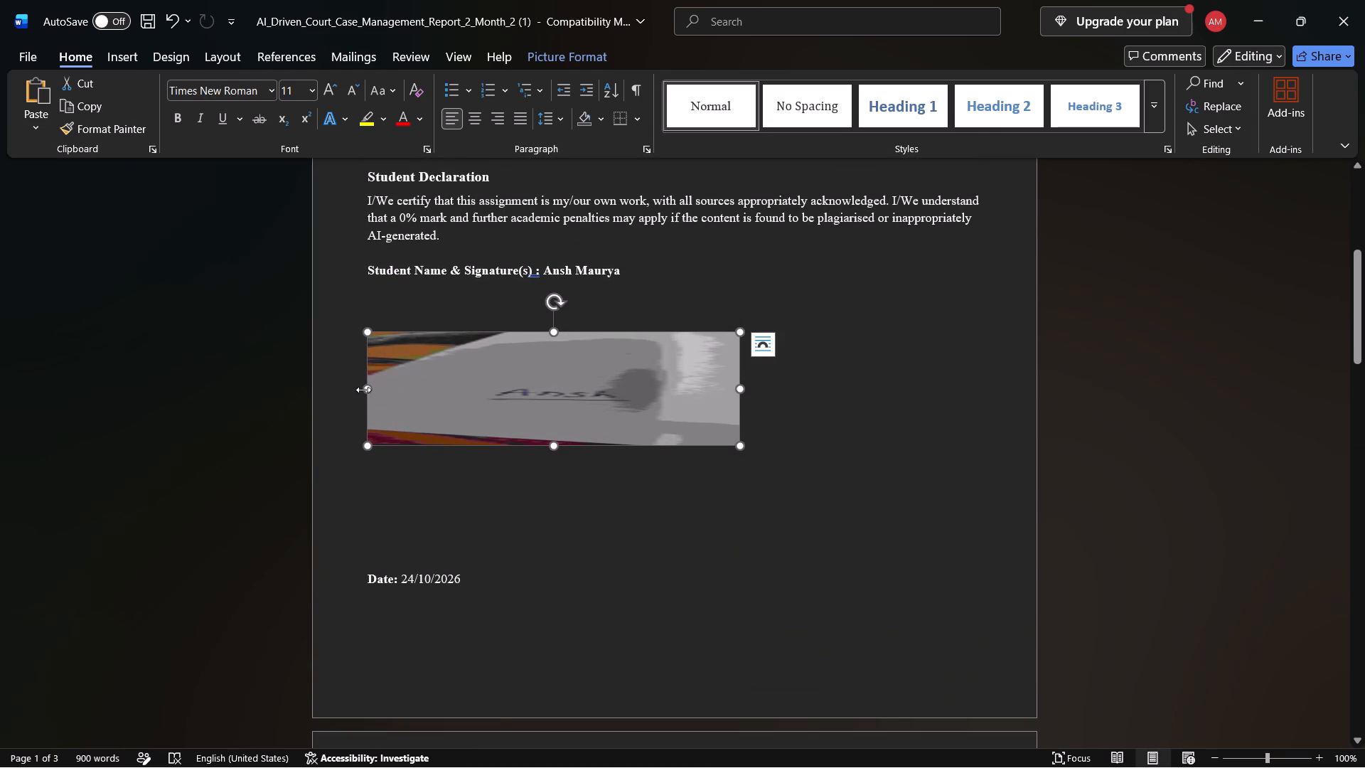
drag(363, 390, 550, 407)
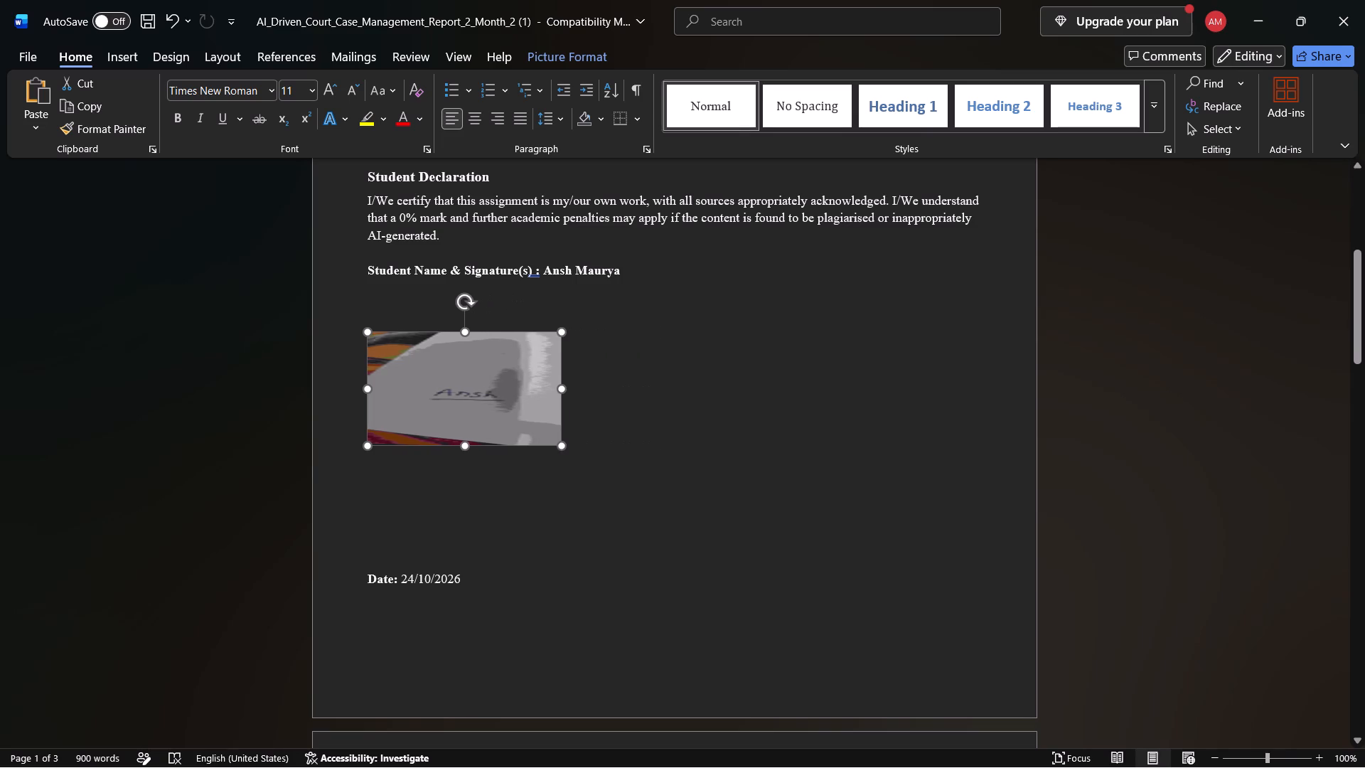
drag(550, 407, 582, 410)
drag(449, 400, 589, 381)
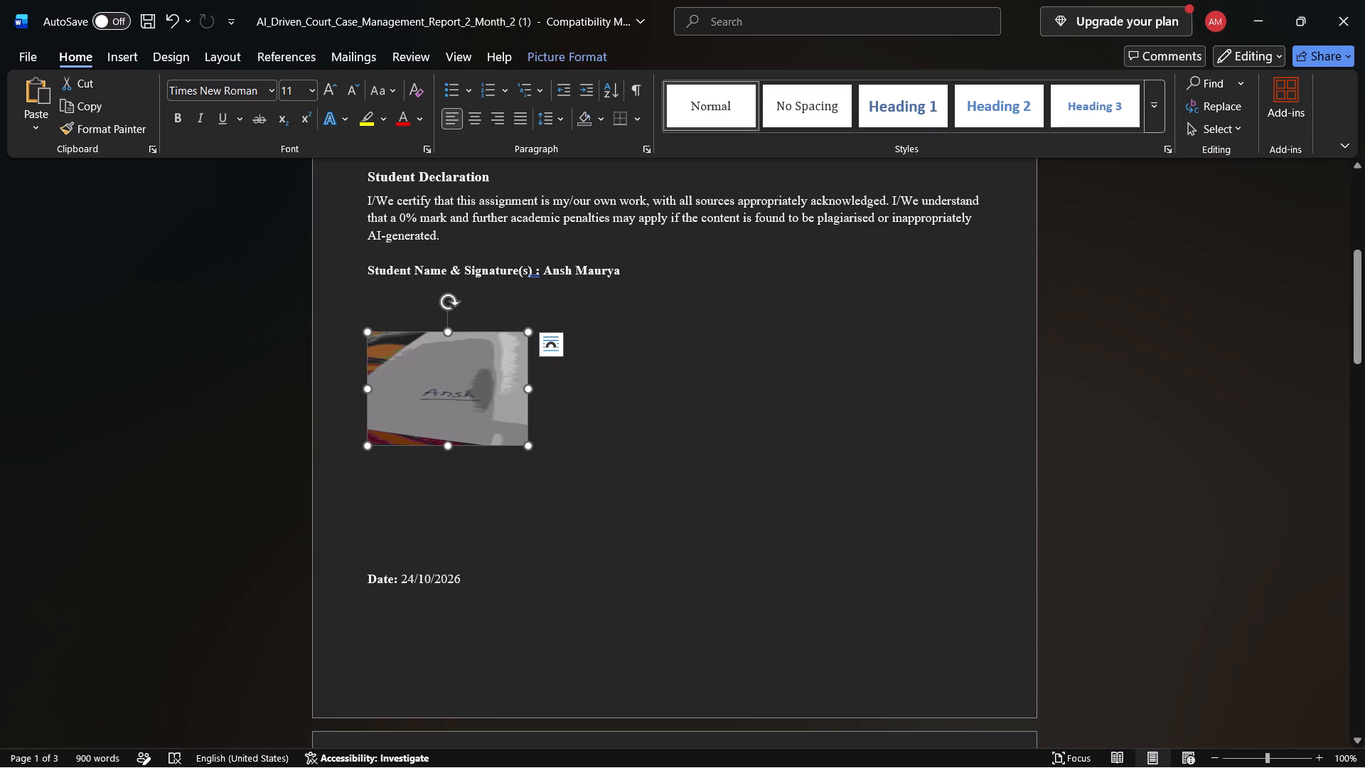
drag(446, 328, 446, 358)
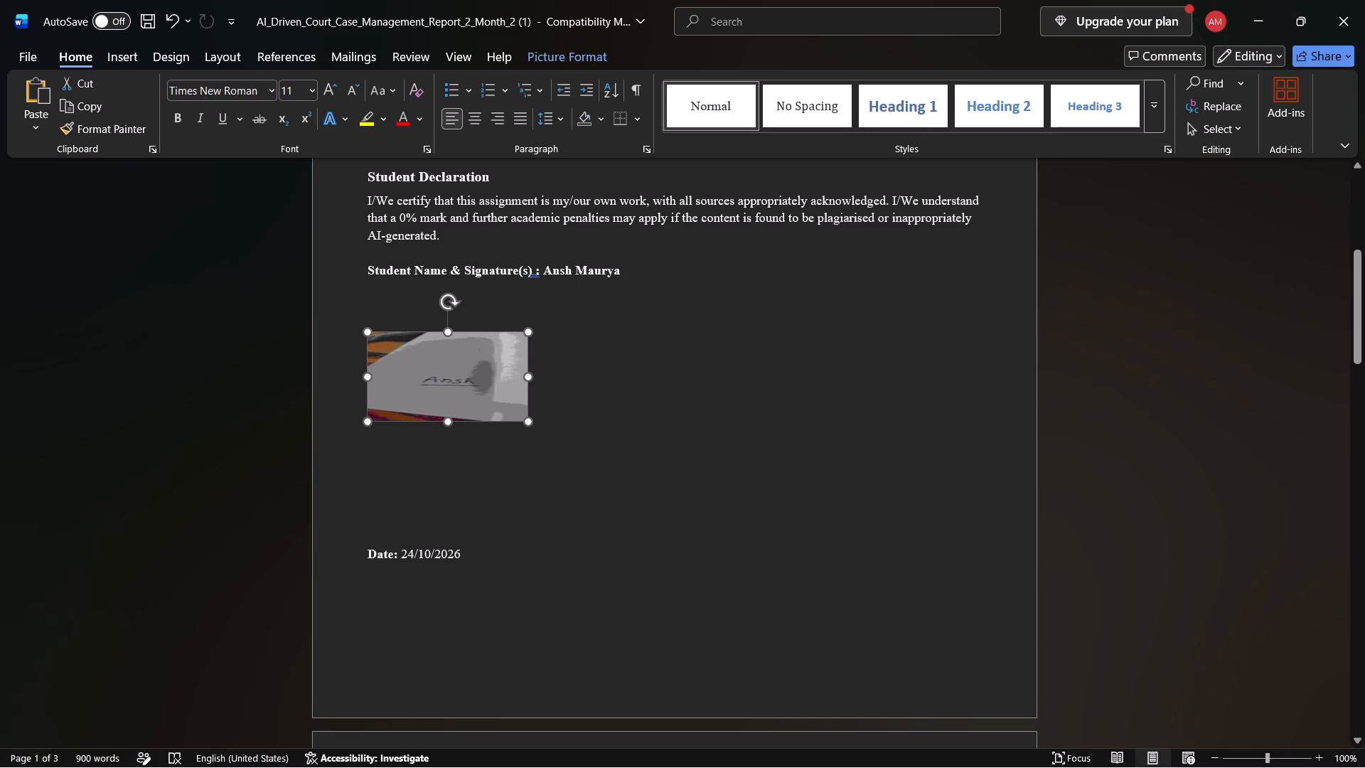
drag(446, 358, 446, 361)
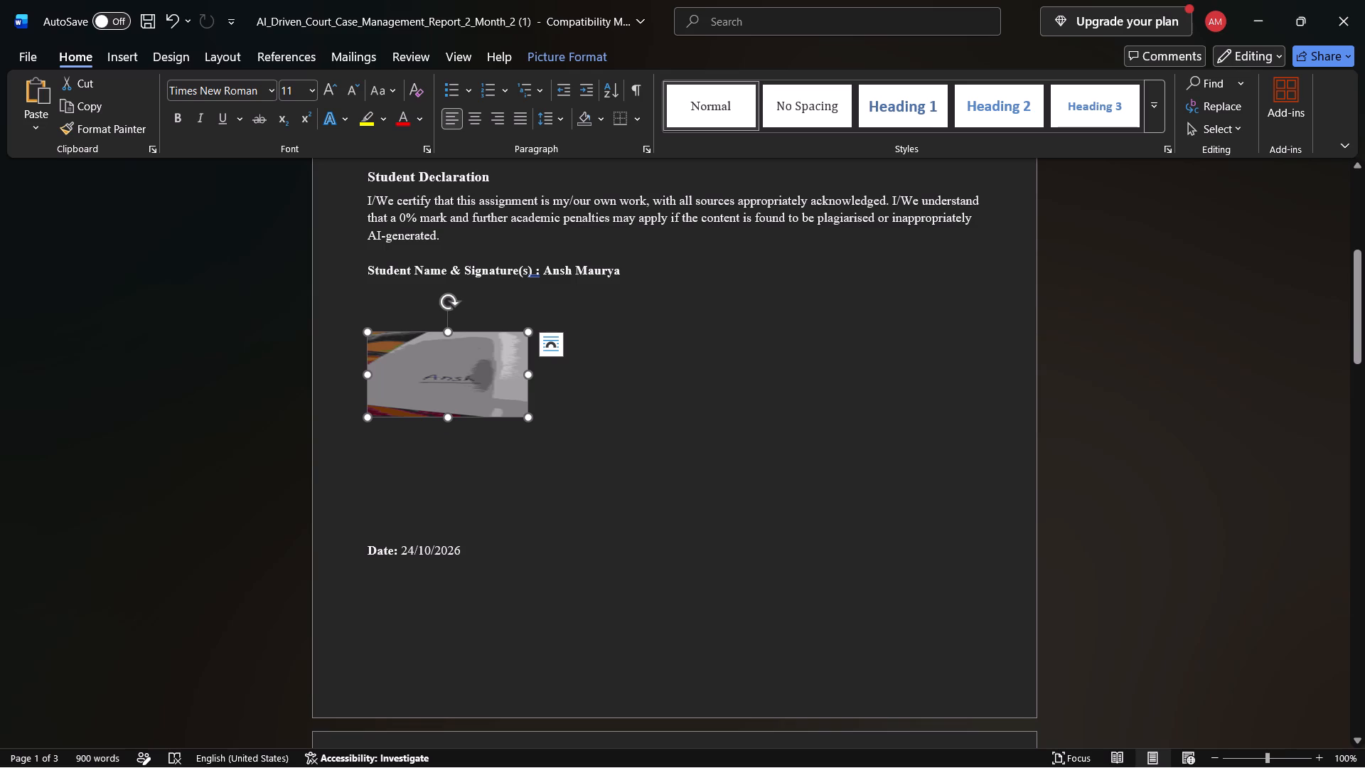
Remove two blank lines between the signature picture and the Date line.
click(360, 545)
key(BackSpace)
key(BackSpace)
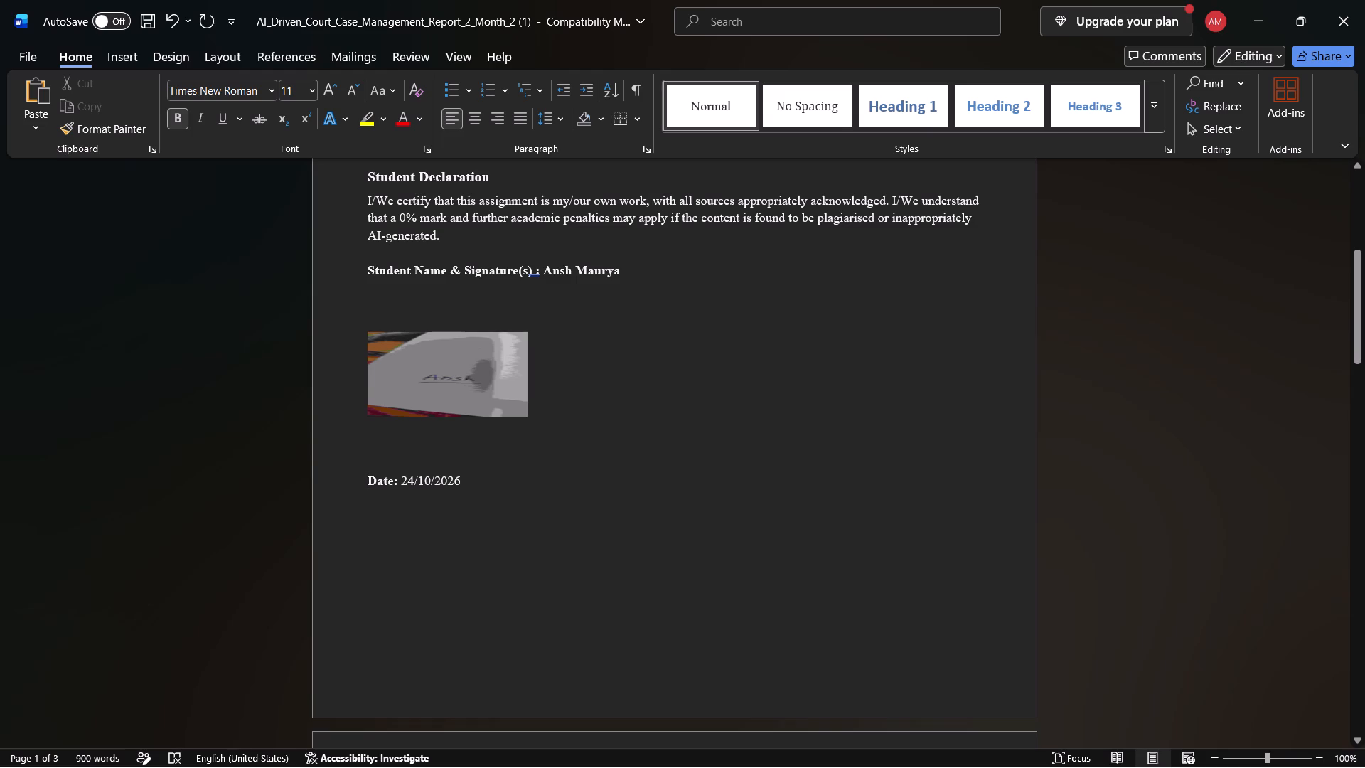
Review the Month 2 report from the declaration through Faculty Evaluation, and return to the details table on the first page.
scroll(589, 544, down, 11)
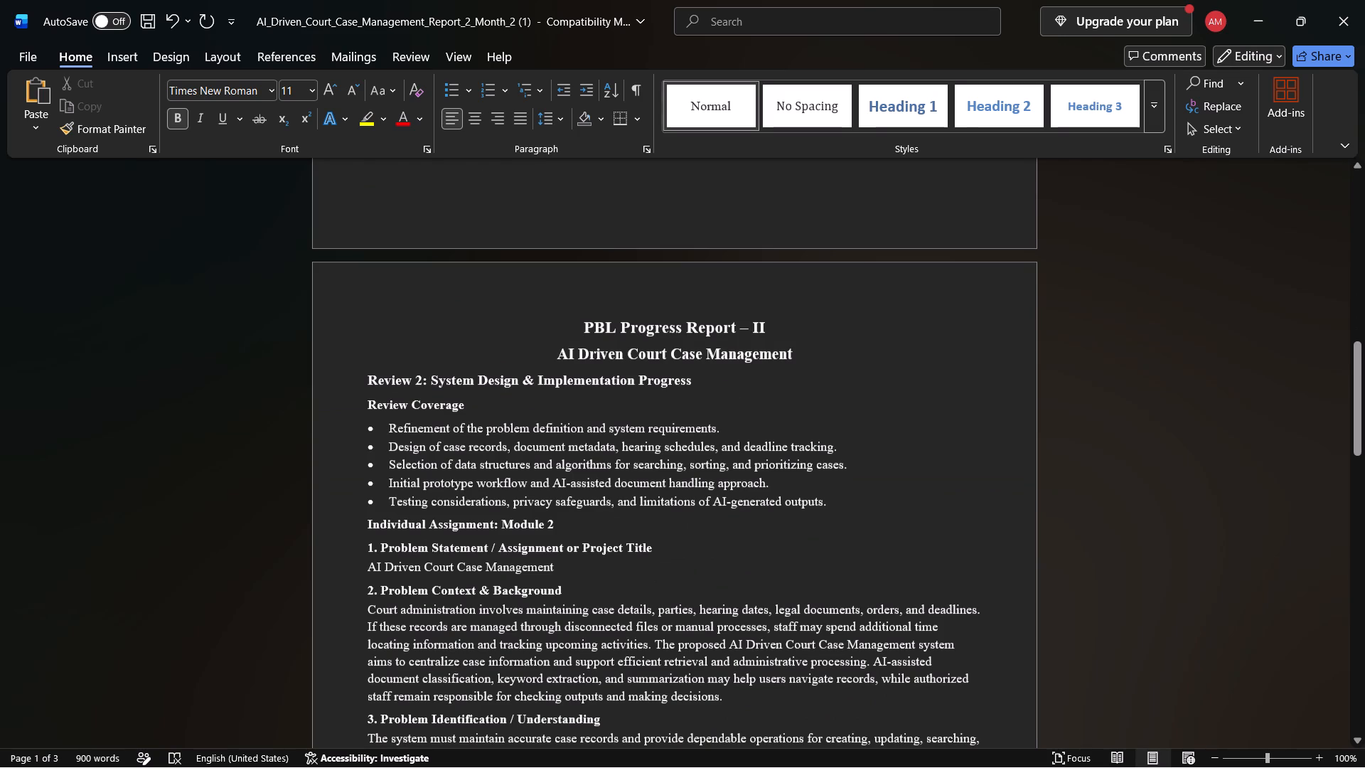
scroll(577, 474, down, 20)
scroll(577, 471, down, 9)
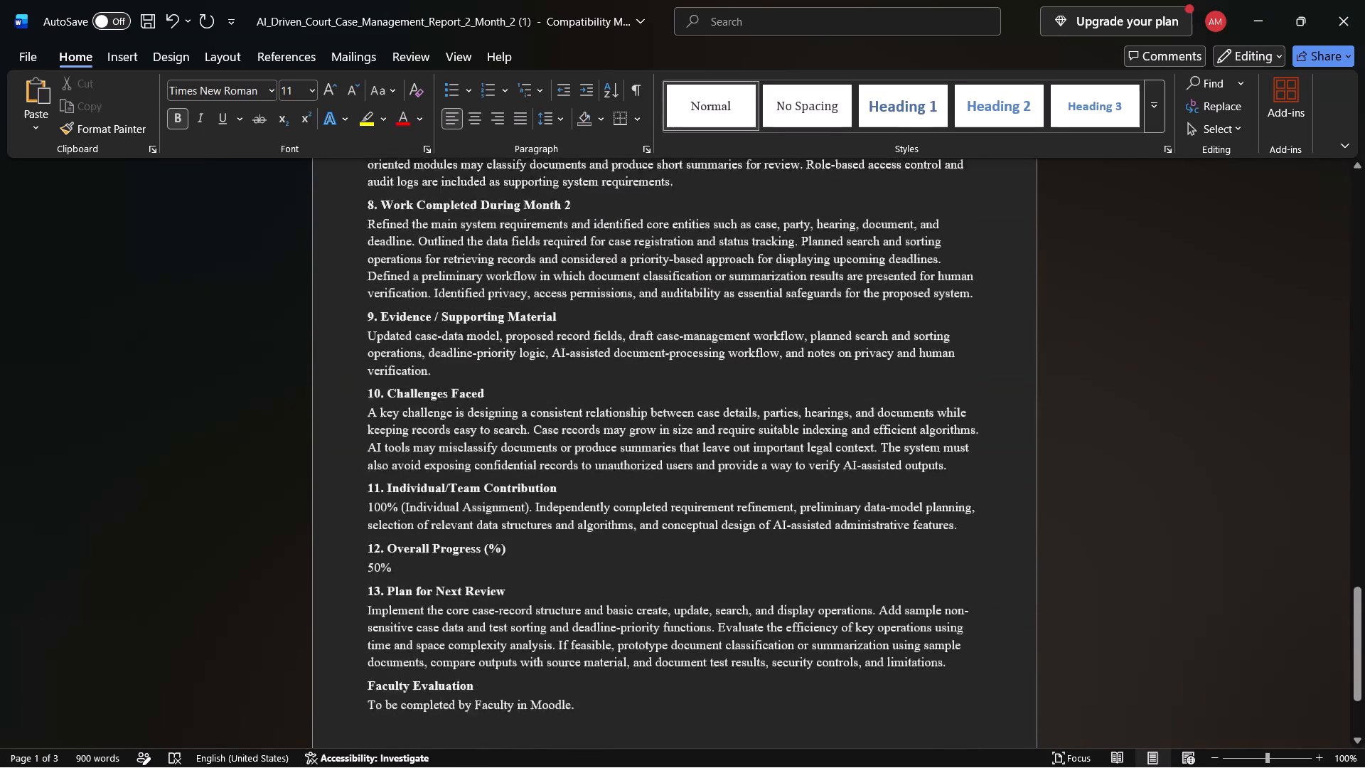
scroll(577, 471, down, 7)
scroll(577, 471, up, 6)
scroll(577, 471, down, 1)
scroll(577, 471, up, 14)
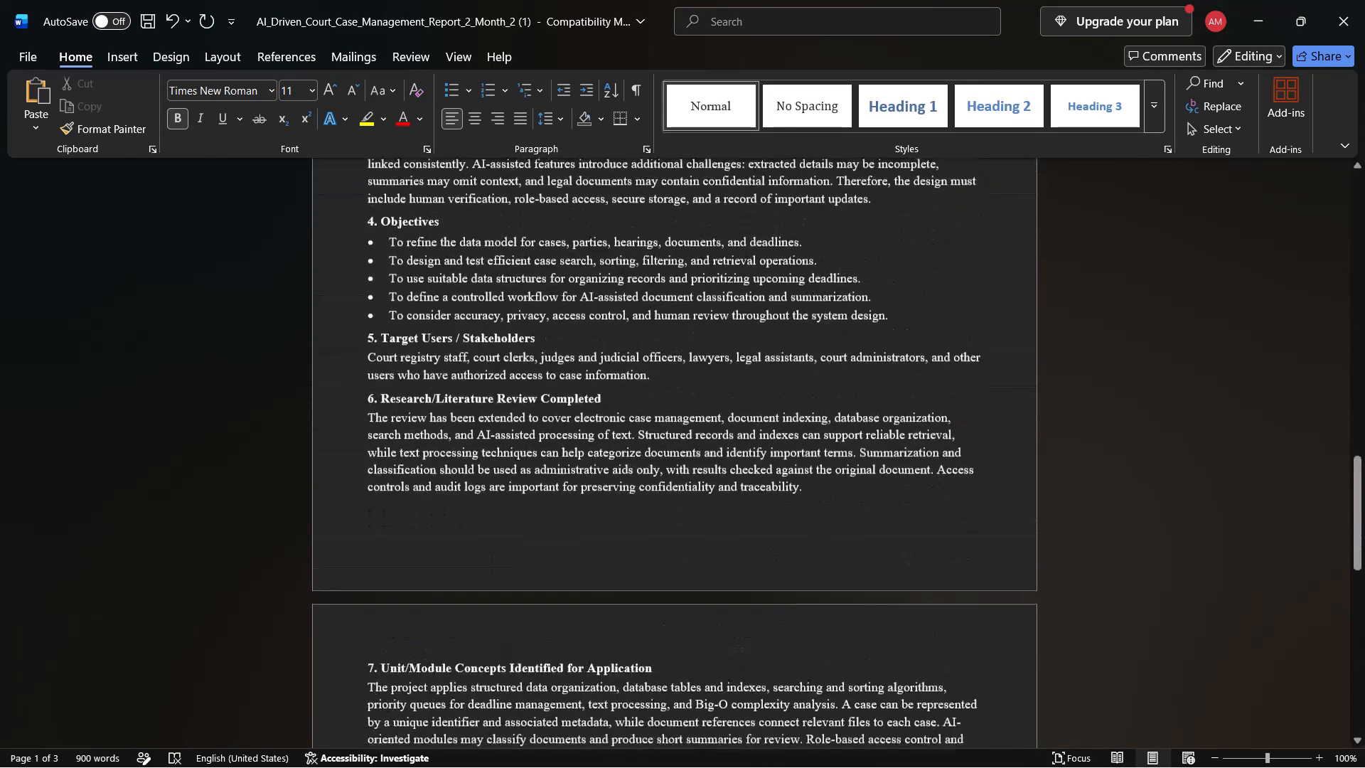
scroll(577, 466, up, 16)
scroll(574, 459, up, 11)
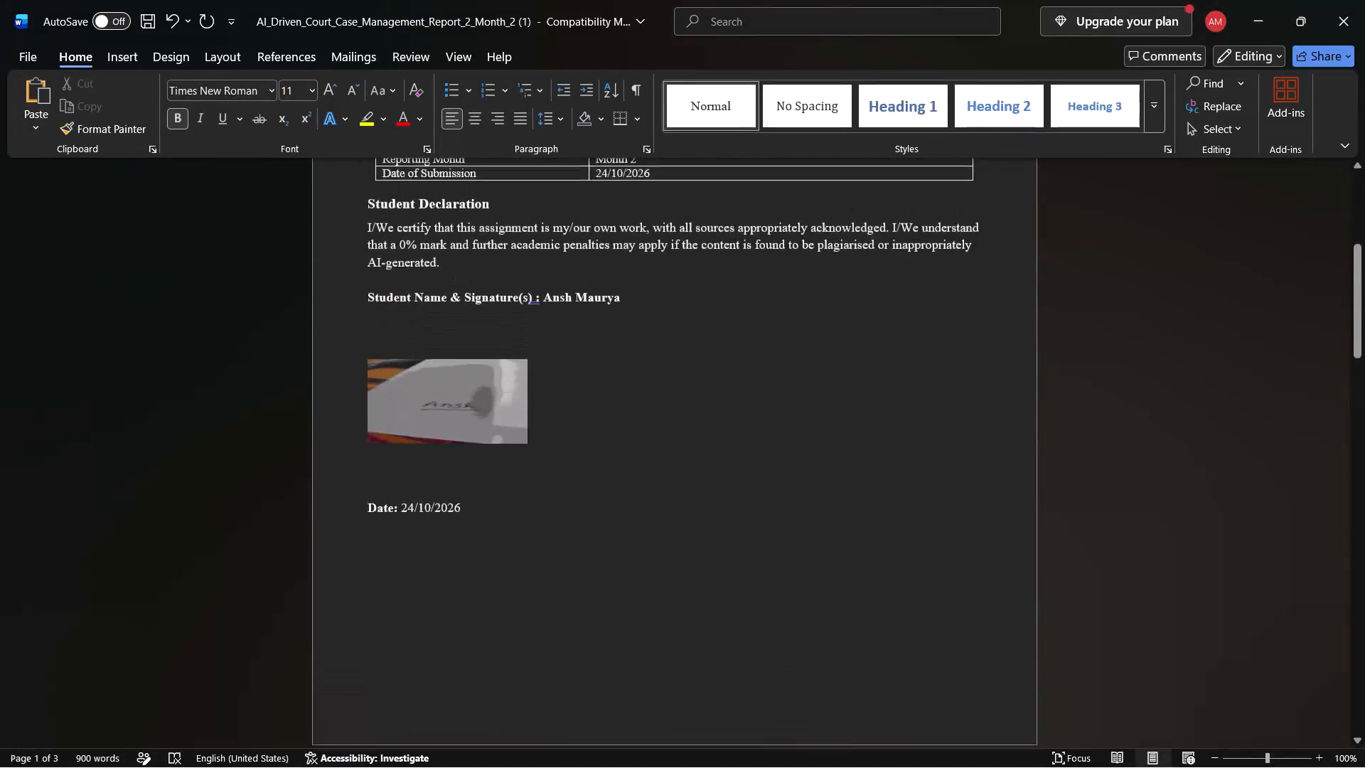
scroll(572, 452, up, 5)
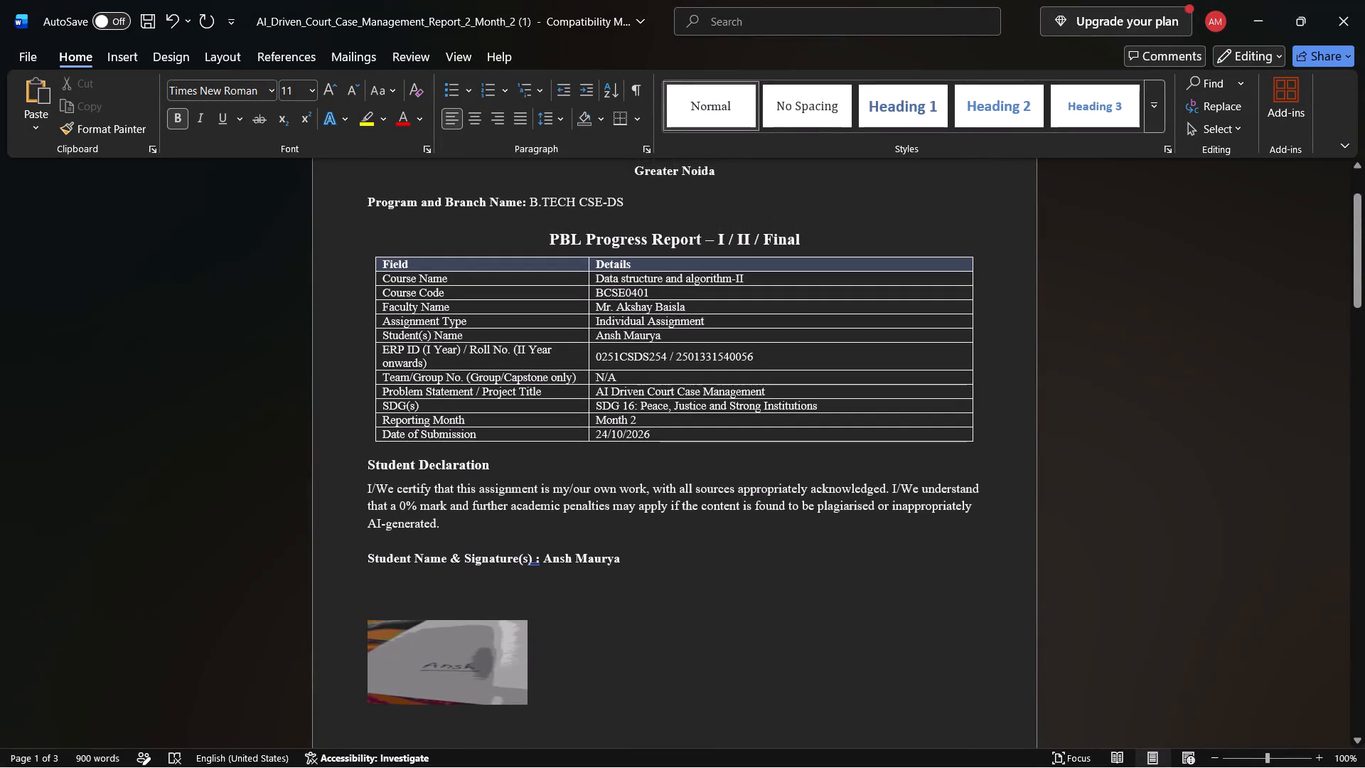
Save the Month 2 report.
key(ctrl+s)
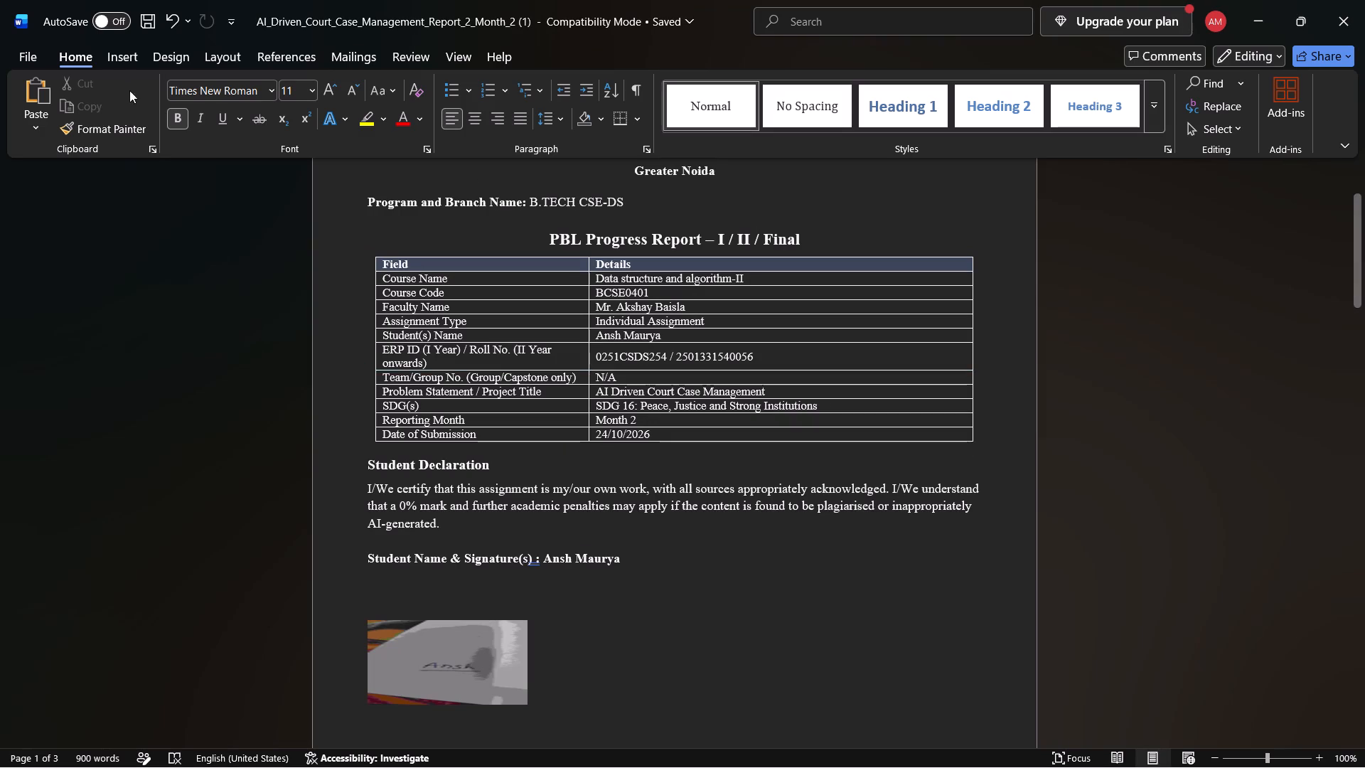
Save a copy of the Month 2 report as a PDF named Report - 2 ( DSA ) in the personal OneDrive folder.
click(27, 51)
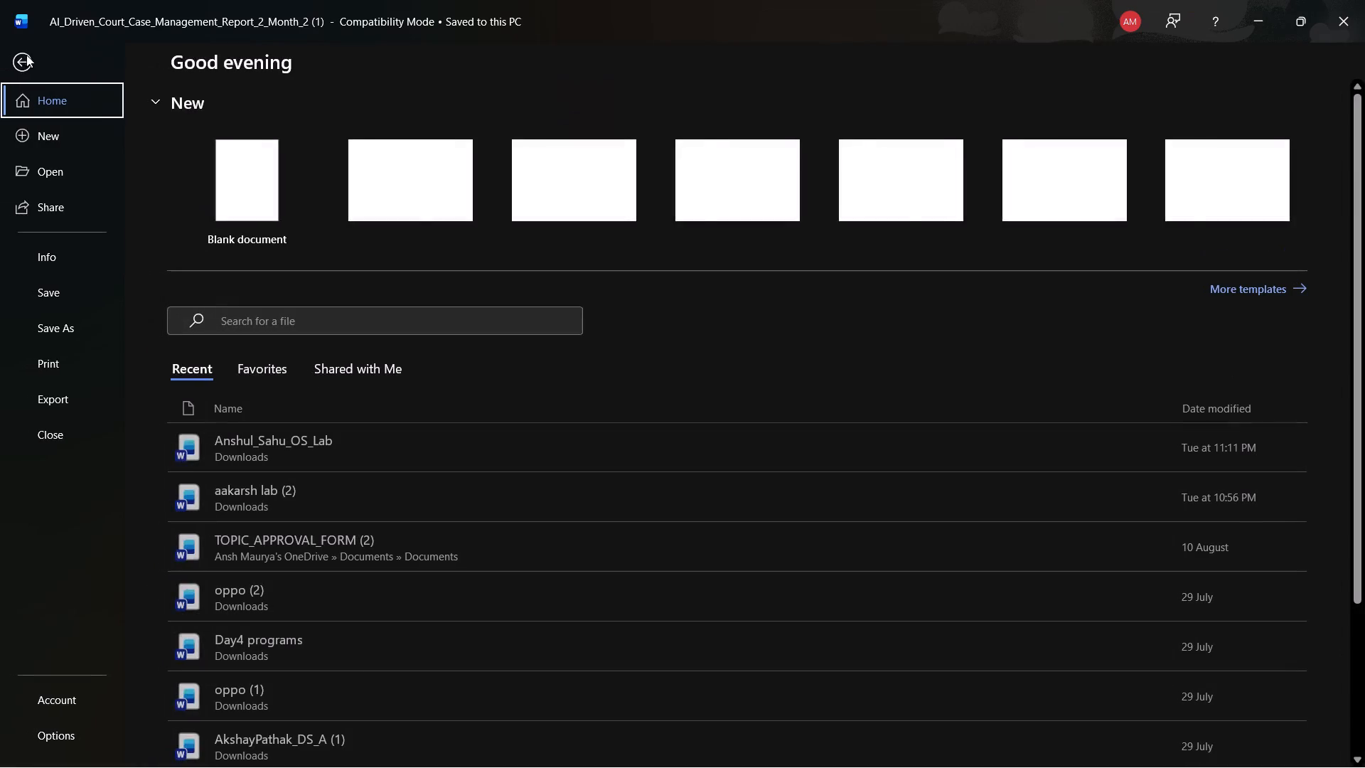
click(58, 326)
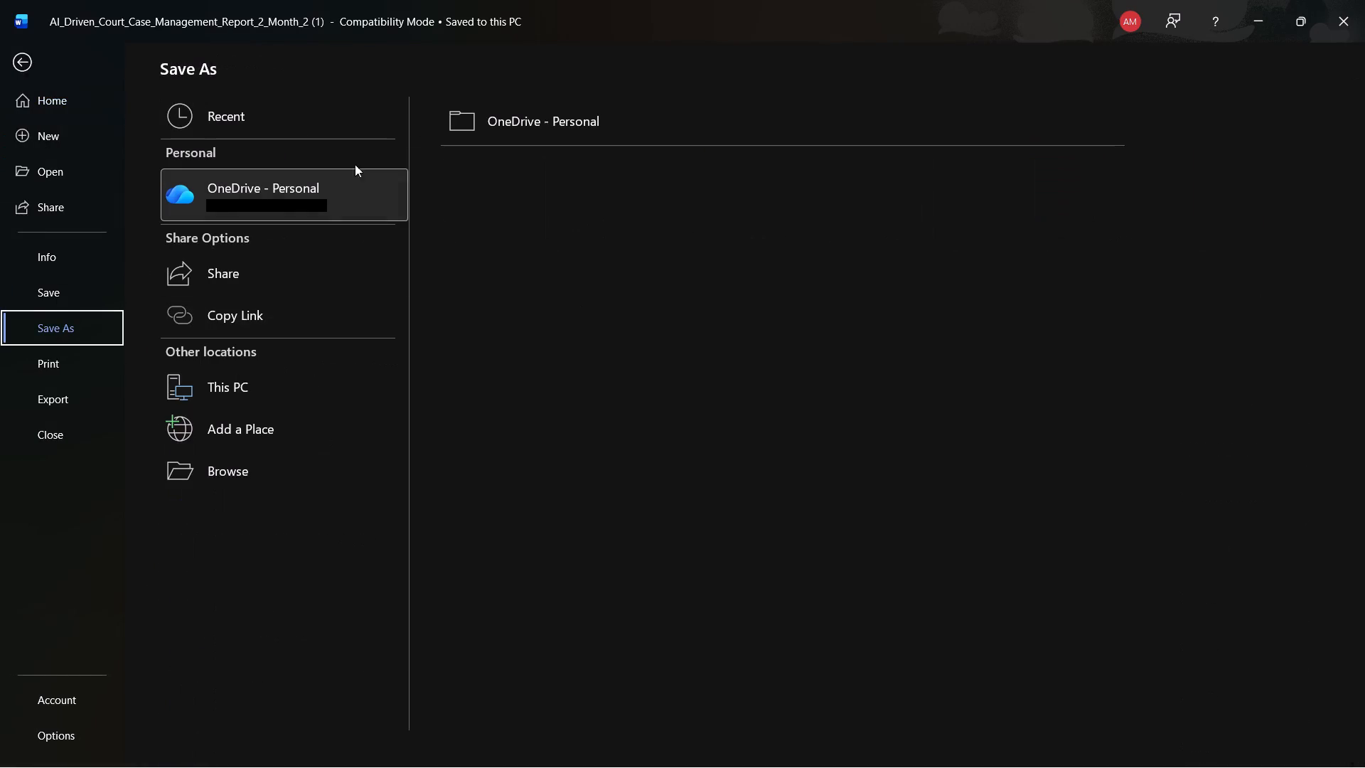
click(626, 131)
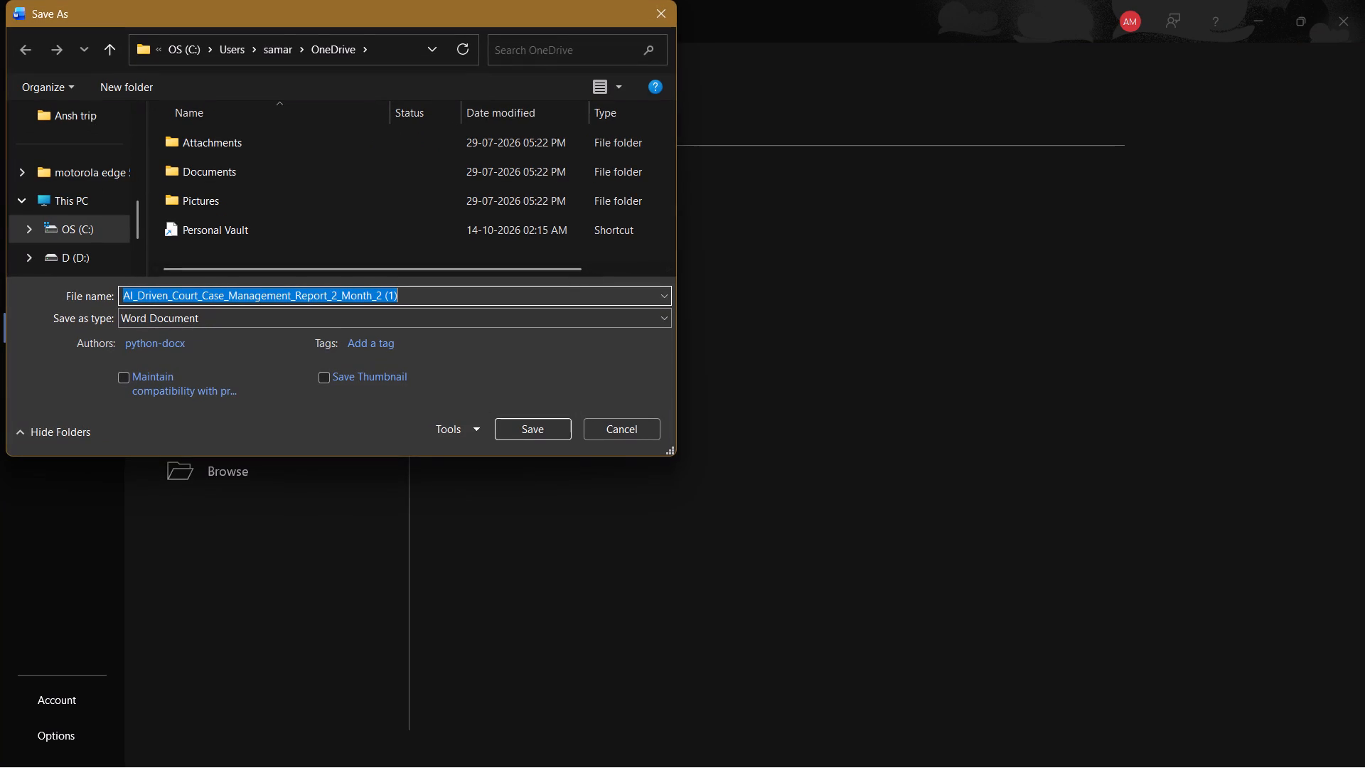
drag(405, 297, 90, 279)
drag(90, 279, 73, 279)
key(BackSpace)
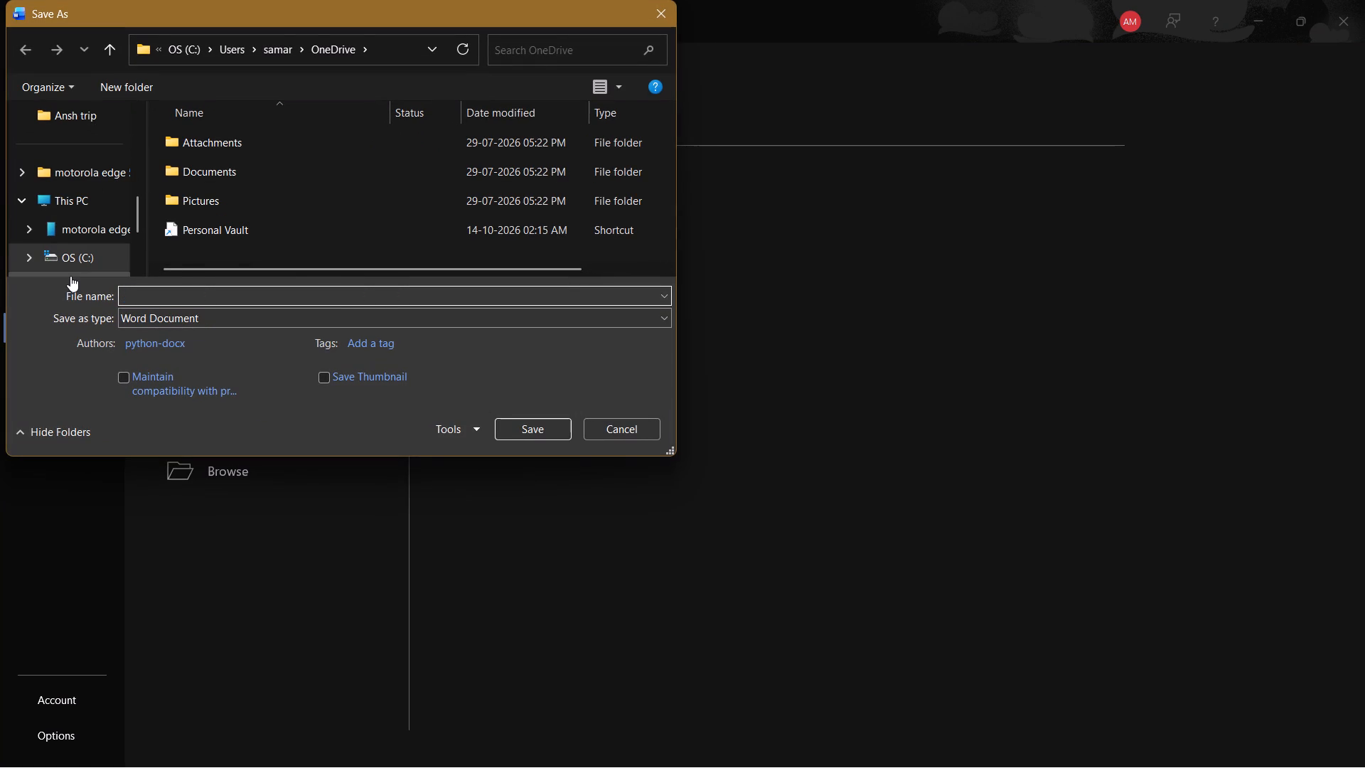
text(Report - 2)
key(space)
text(()
key(space)
text(DSA)
key(space)
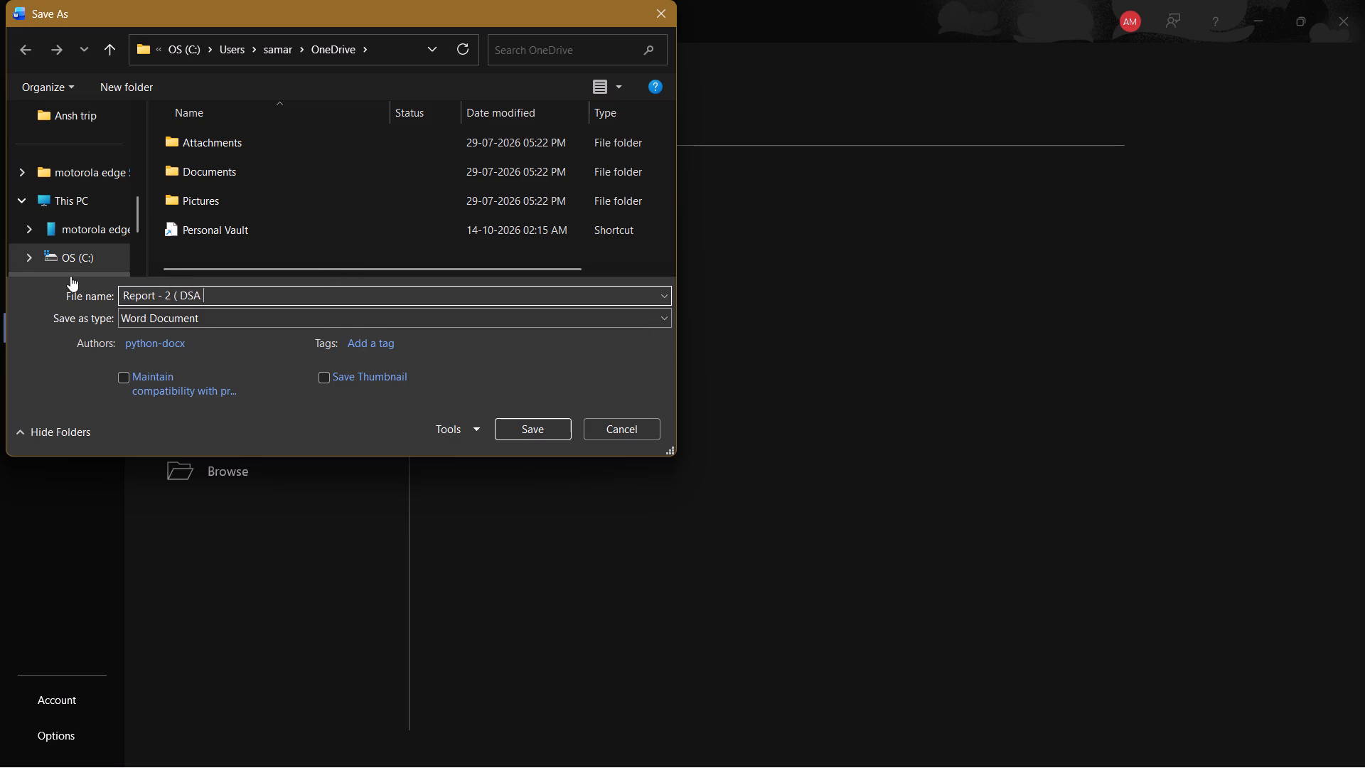
key(shift+parenright)
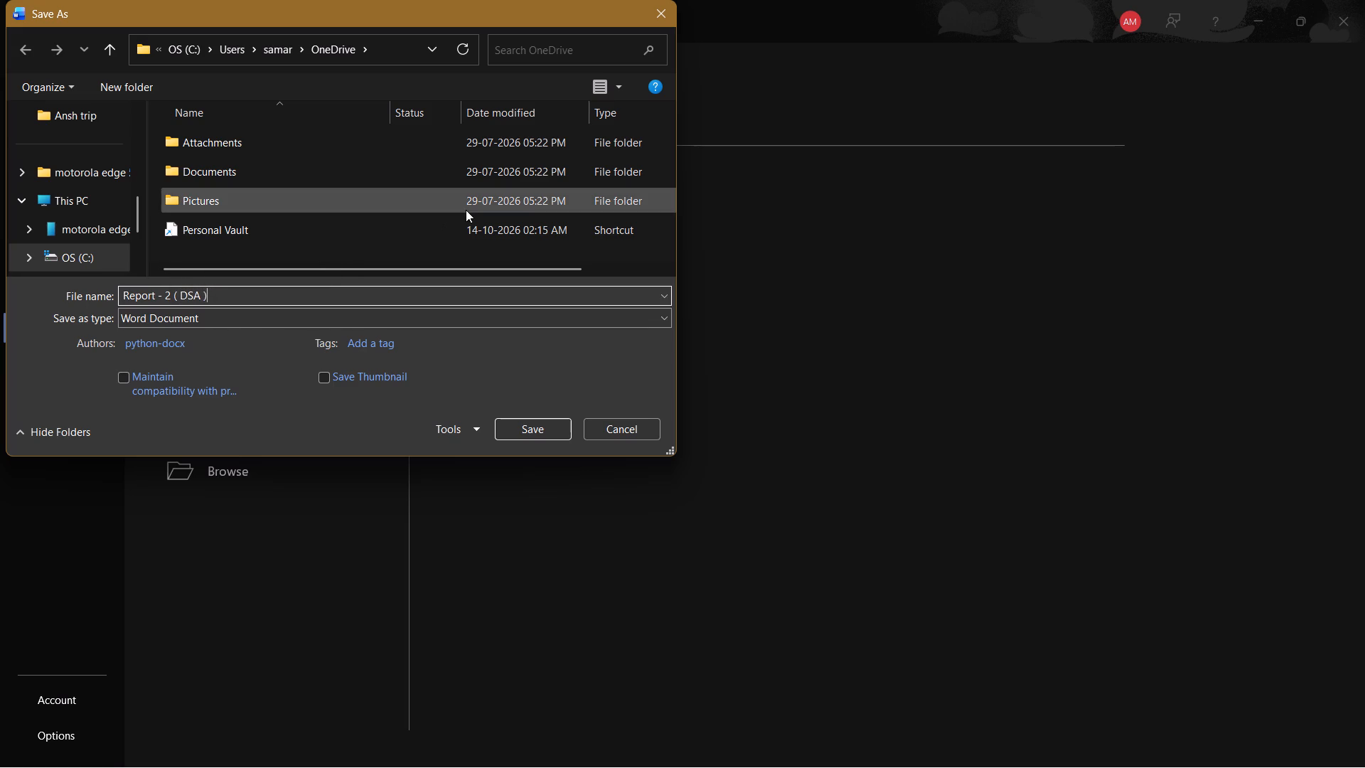
click(323, 320)
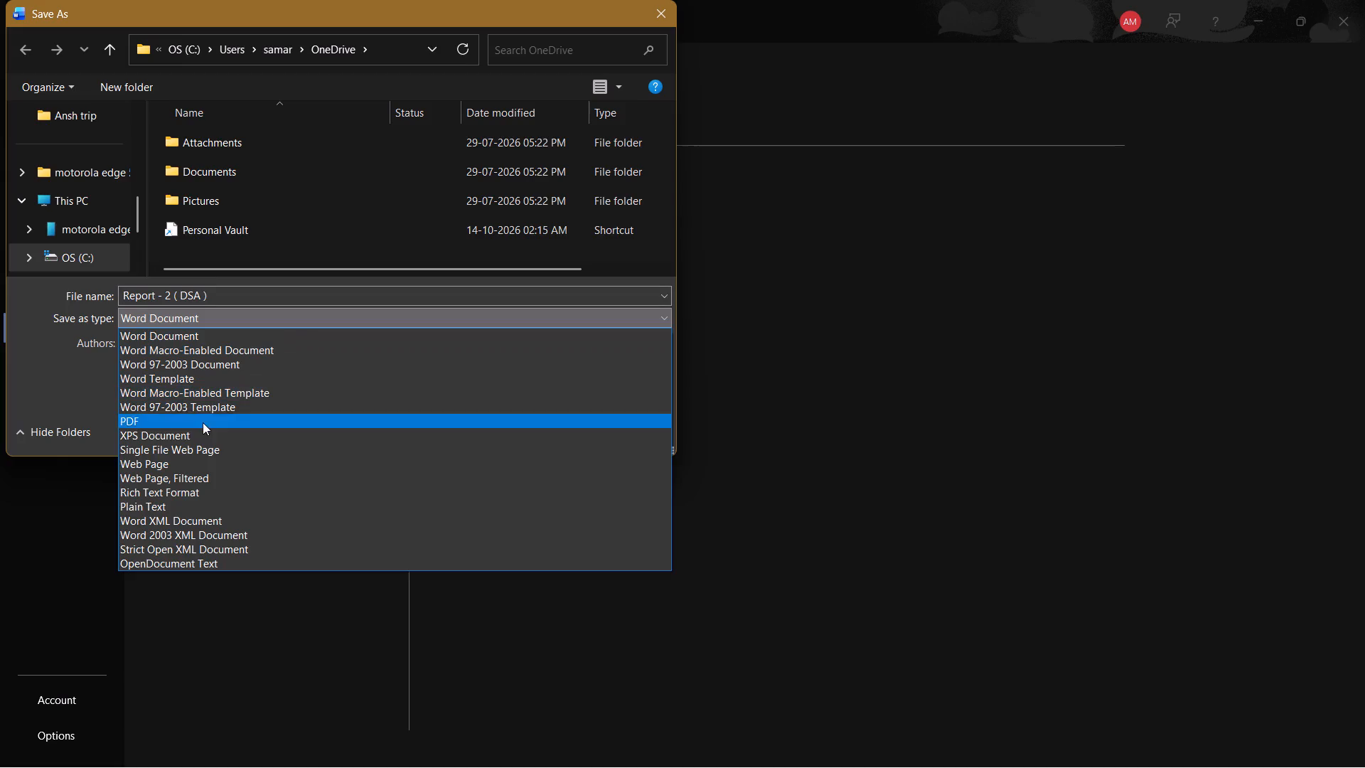
click(193, 422)
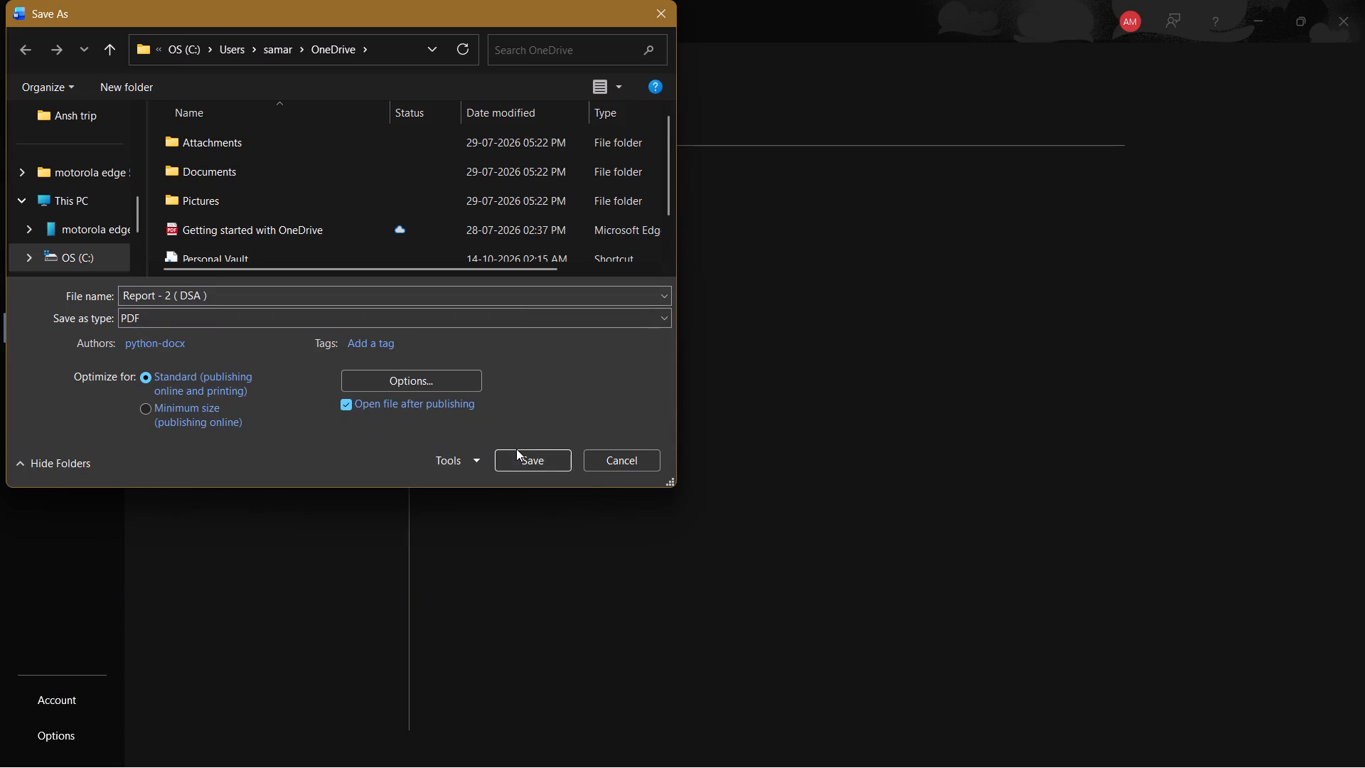
click(516, 461)
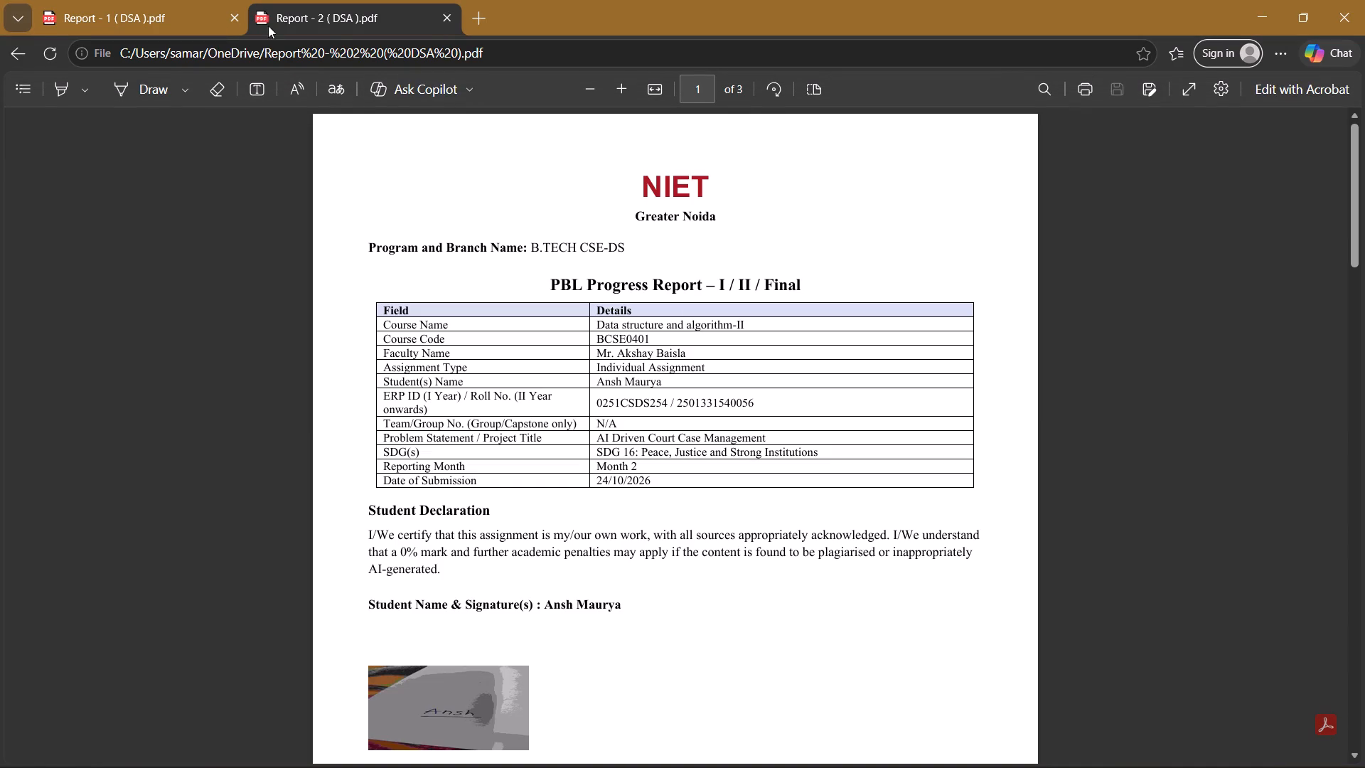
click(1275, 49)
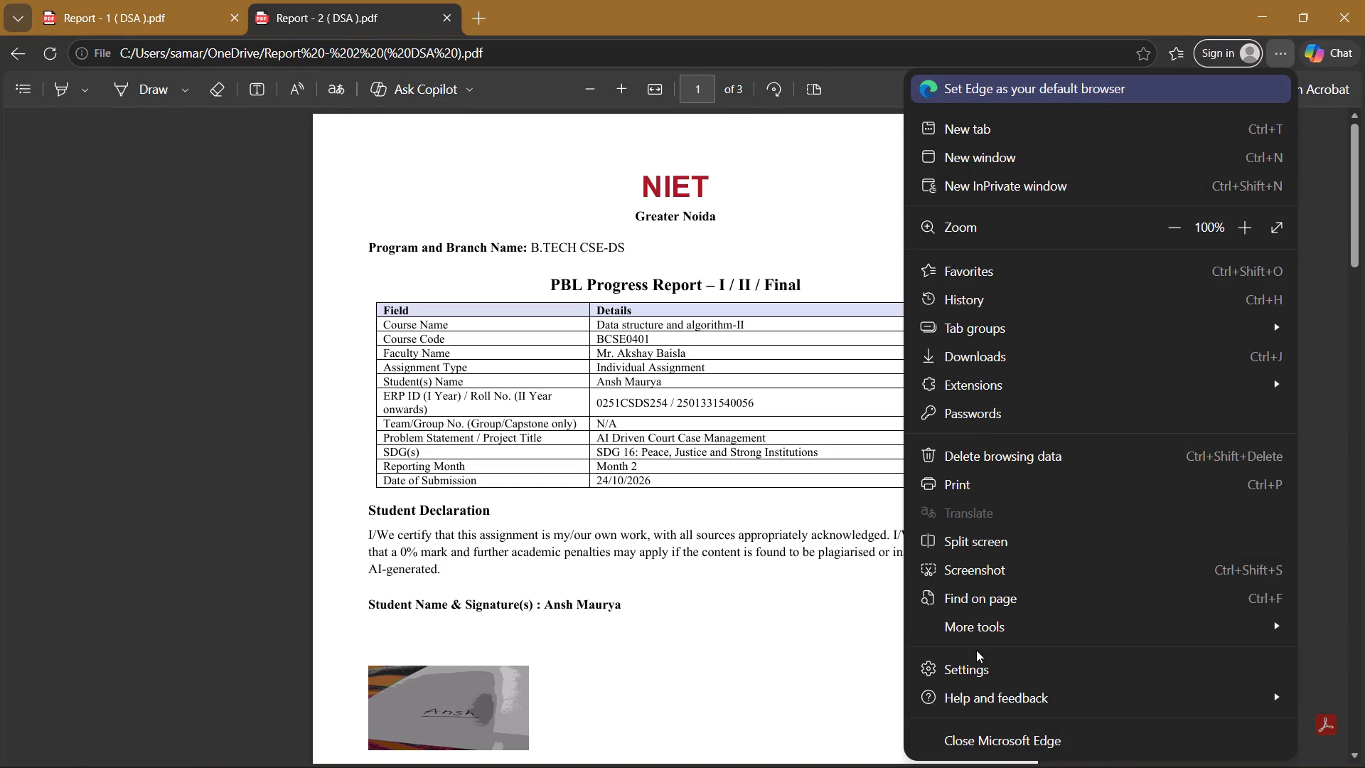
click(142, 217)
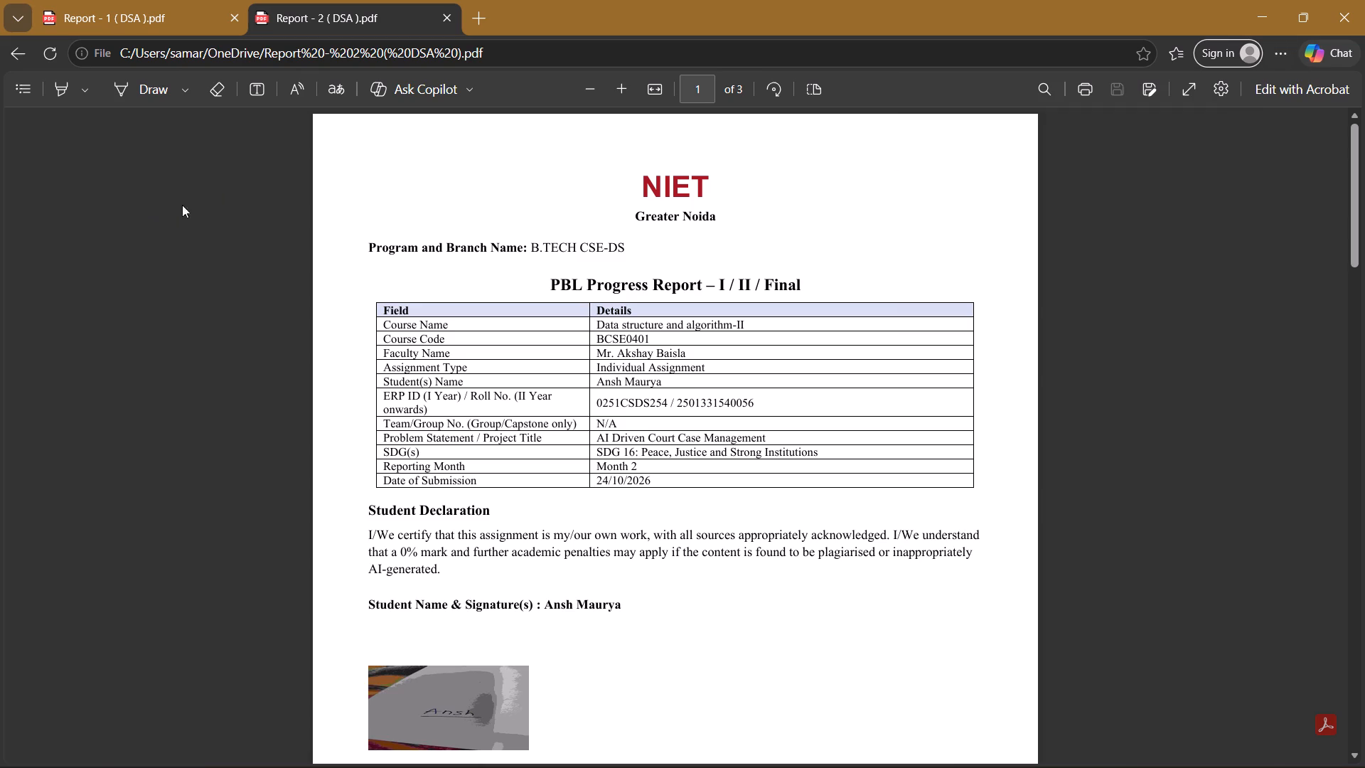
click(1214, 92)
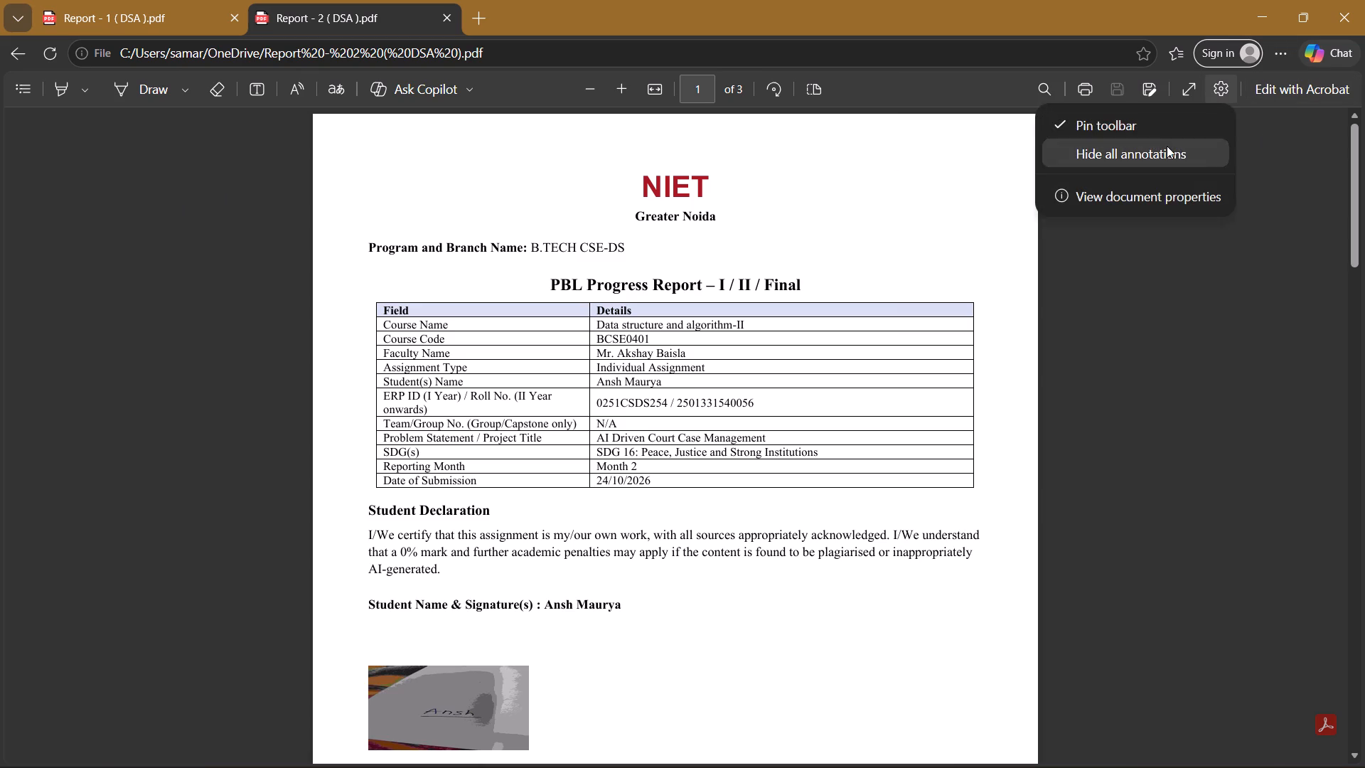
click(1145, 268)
Switch from the exported Report - 2 ( DSA ) PDF to the WhatsApp window.
key(alt+Tab)
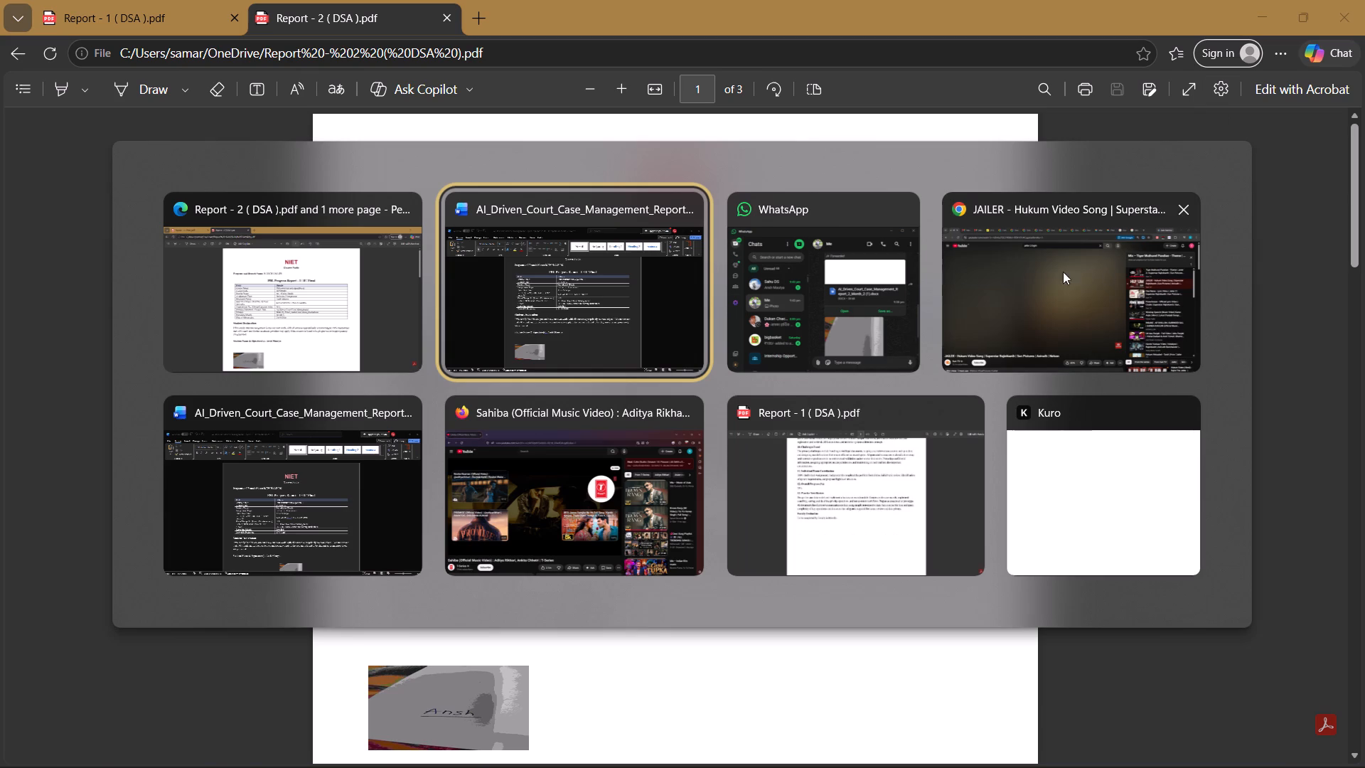
alt+click(859, 289)
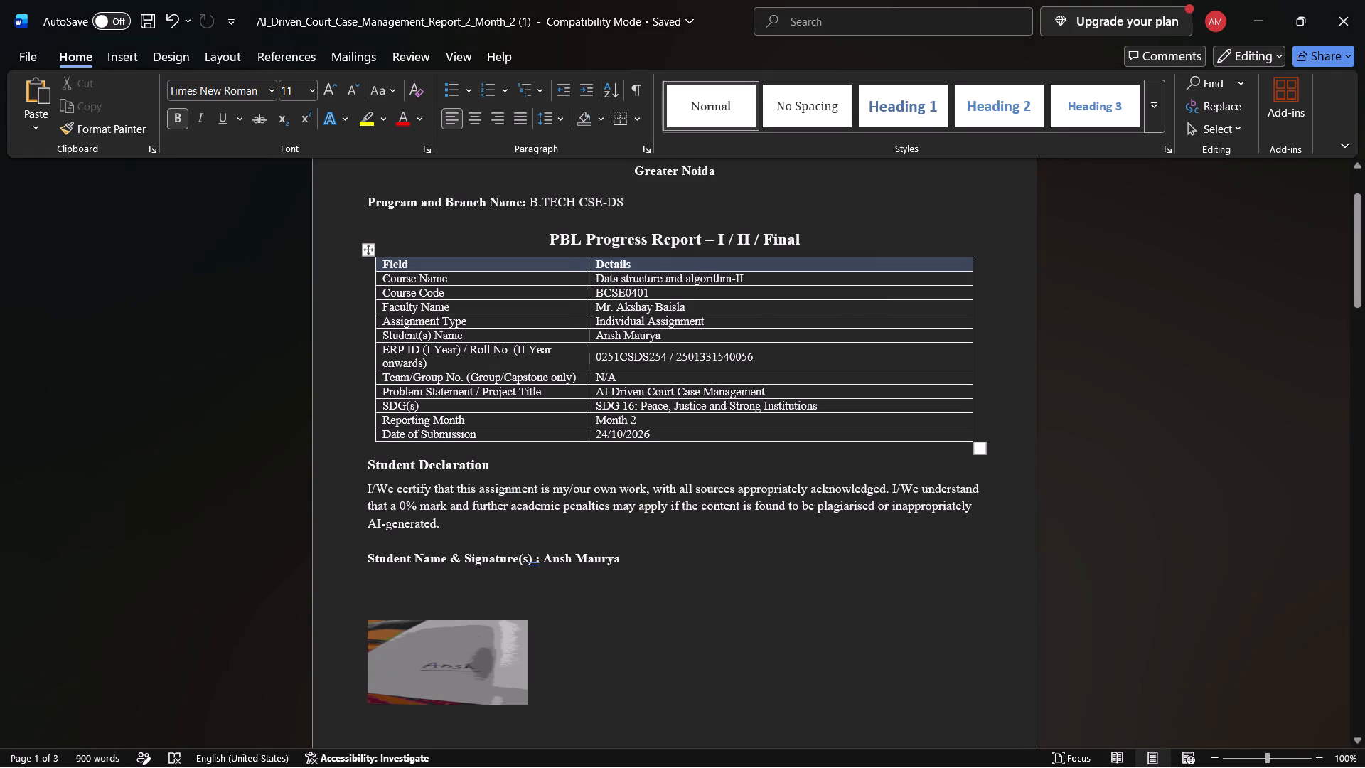
key(alt+Tab)
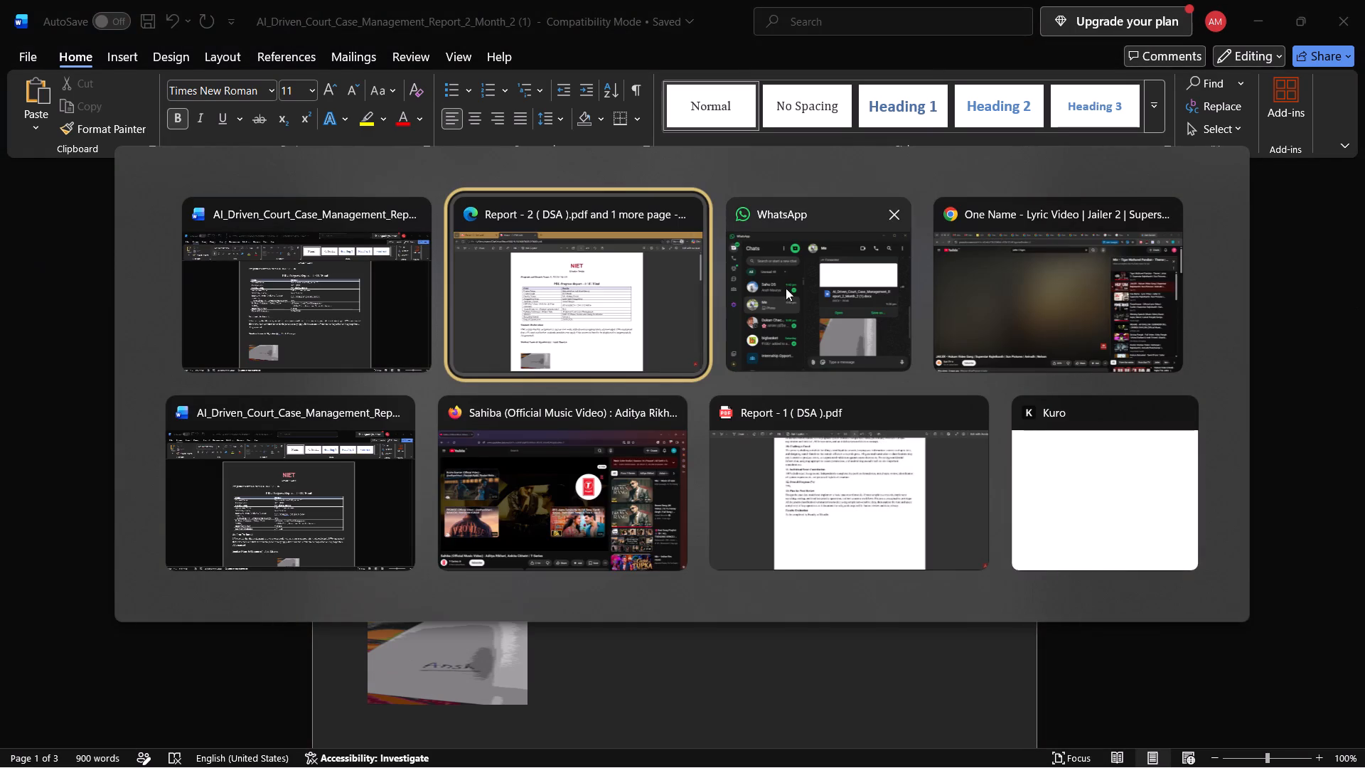
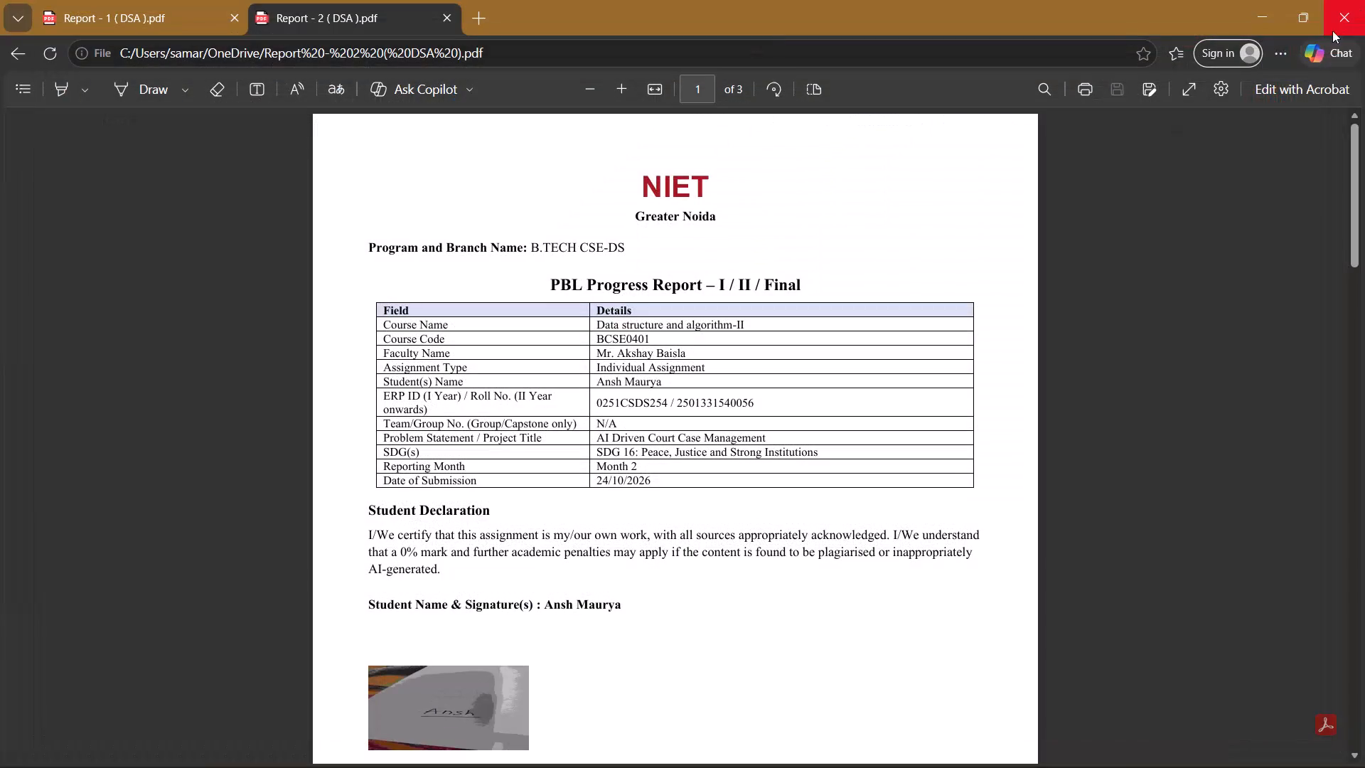
Close the Microsoft Edge window holding the exported Report - 1 ( DSA ) and Report - 2 ( DSA ) PDFs.
alt+click(1364, 14)
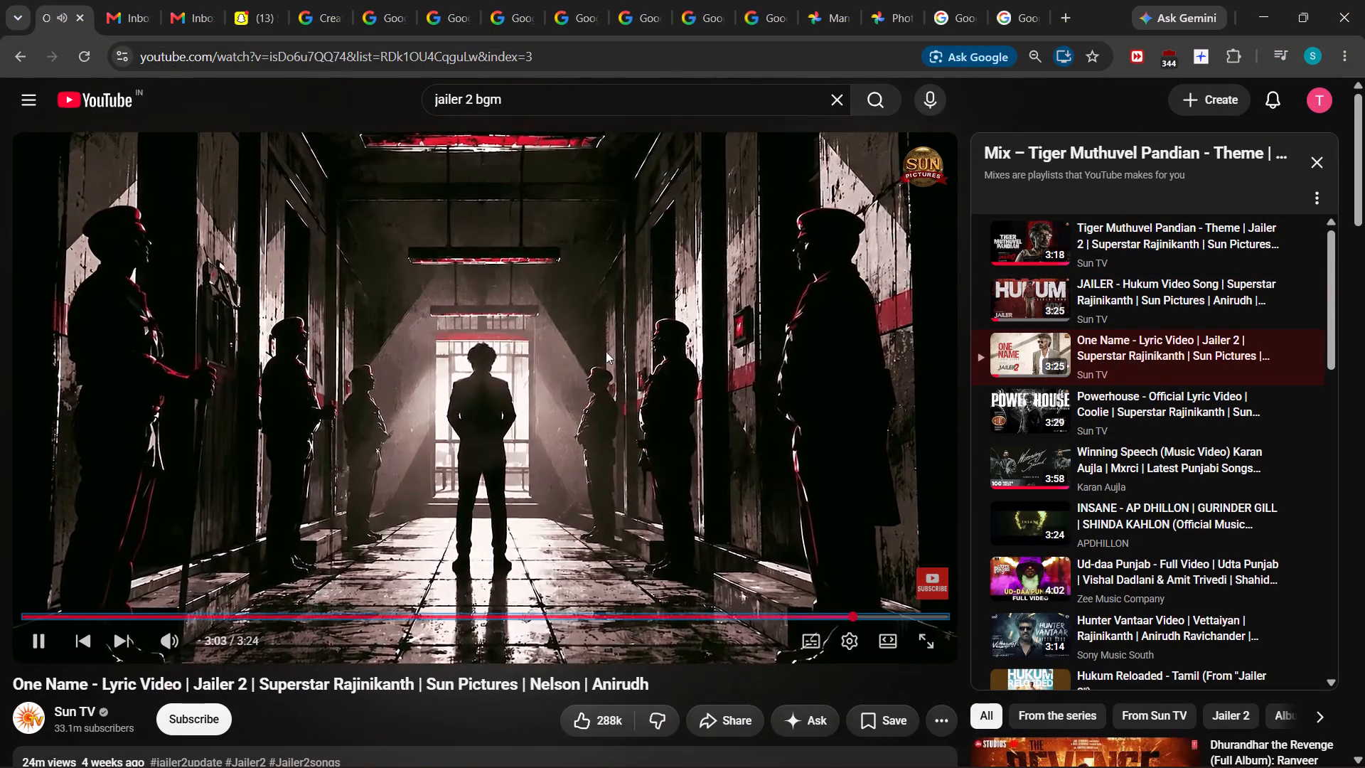